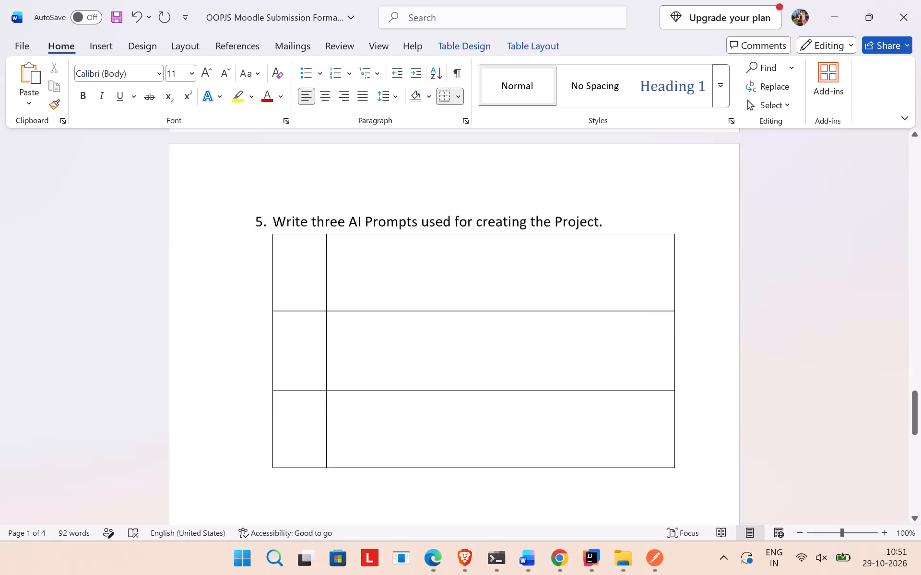
Look through the submission document's student details, question sections and blank answer tables.
scroll(418, 441, up, 5)
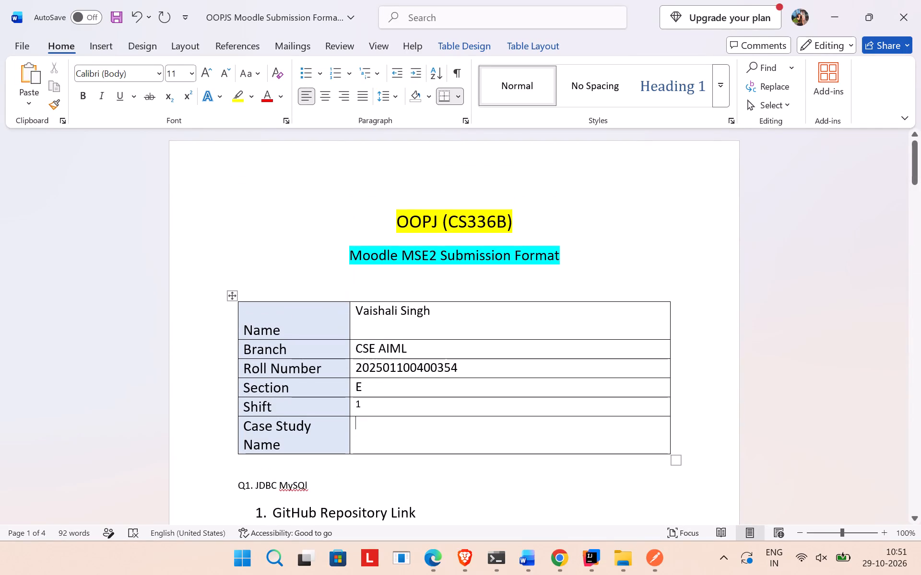
scroll(418, 441, up, 1)
scroll(418, 441, down, 2)
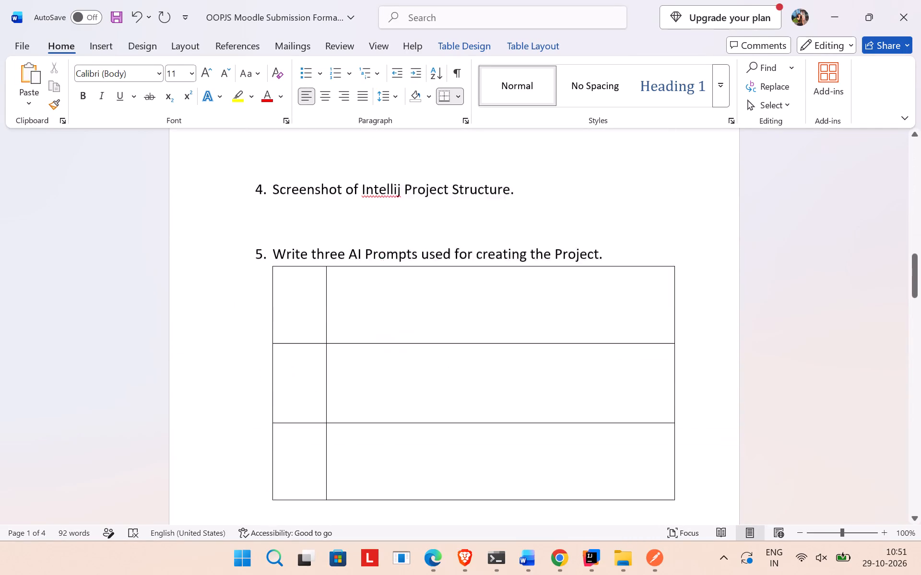
scroll(418, 441, down, 4)
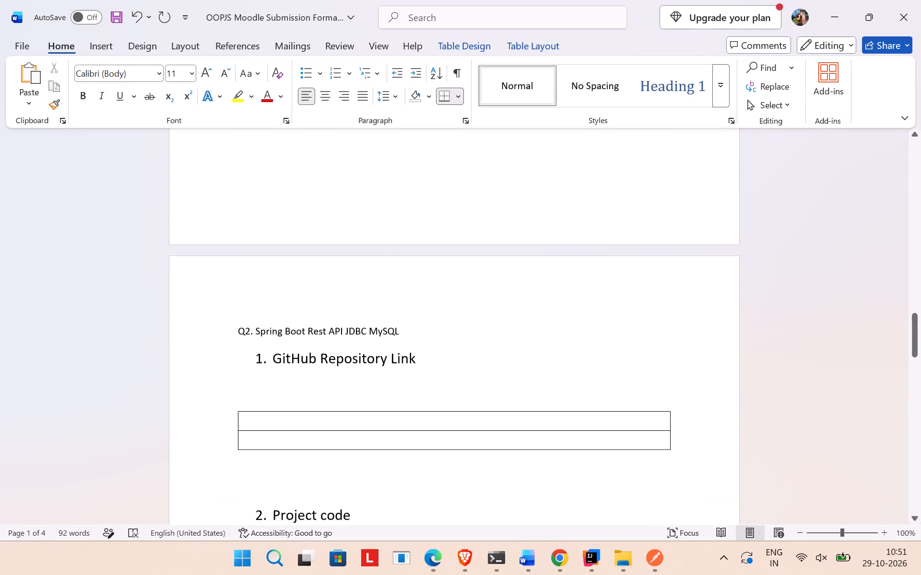
scroll(418, 441, down, 1)
scroll(418, 441, up, 5)
scroll(418, 441, down, 1)
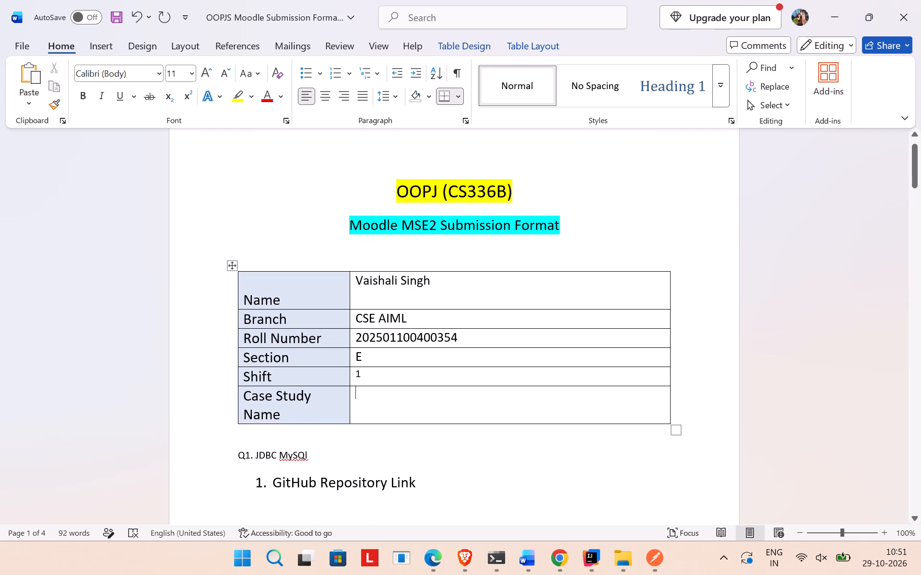
Enter "JDBC MYSQL AND" followed by a space in the Case Study Name cell at font size 14.
click(185, 70)
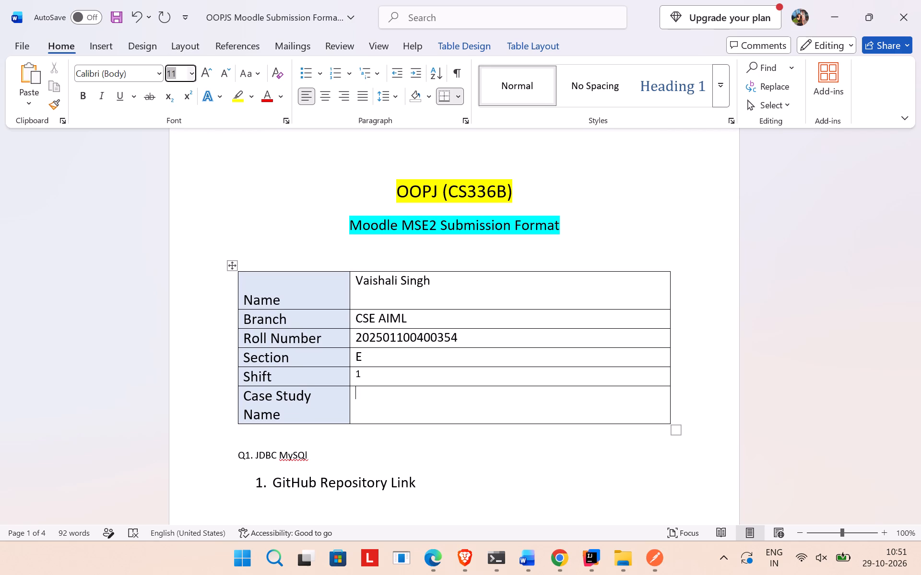
click(191, 75)
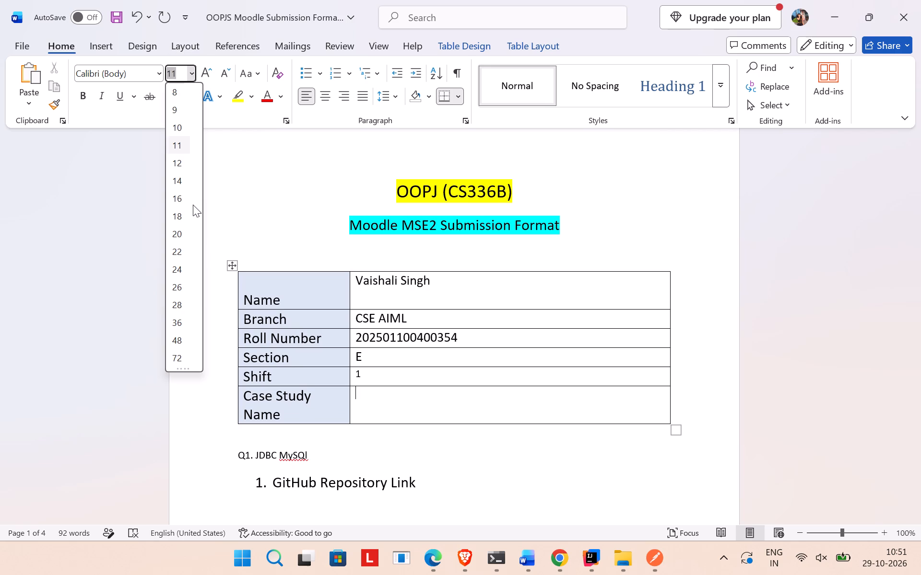
click(176, 184)
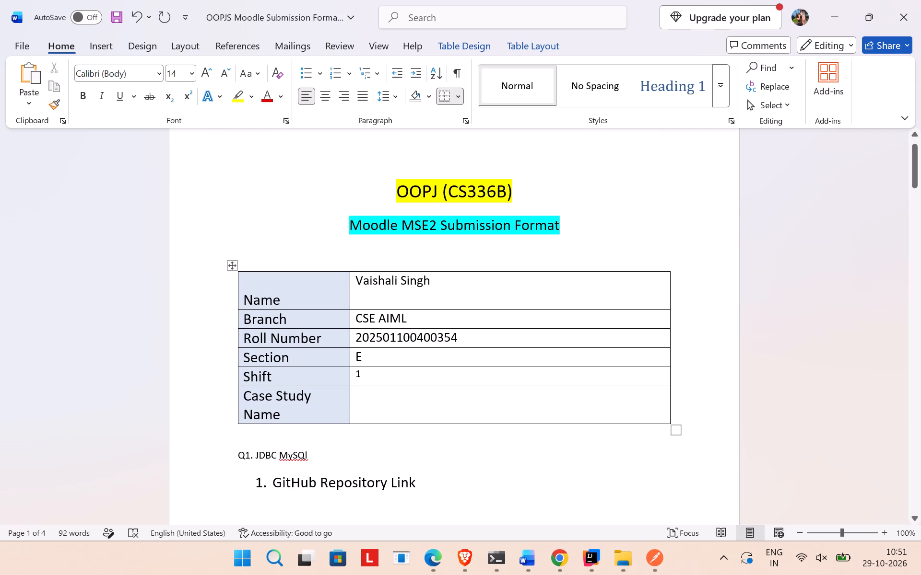
key(j)
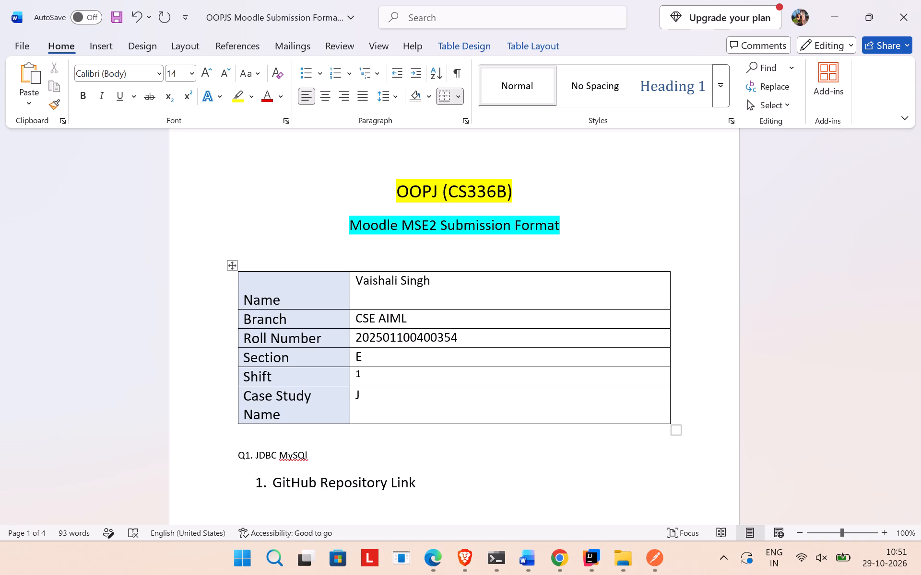
text(DBC MY)
text(SQL AND)
key(space)
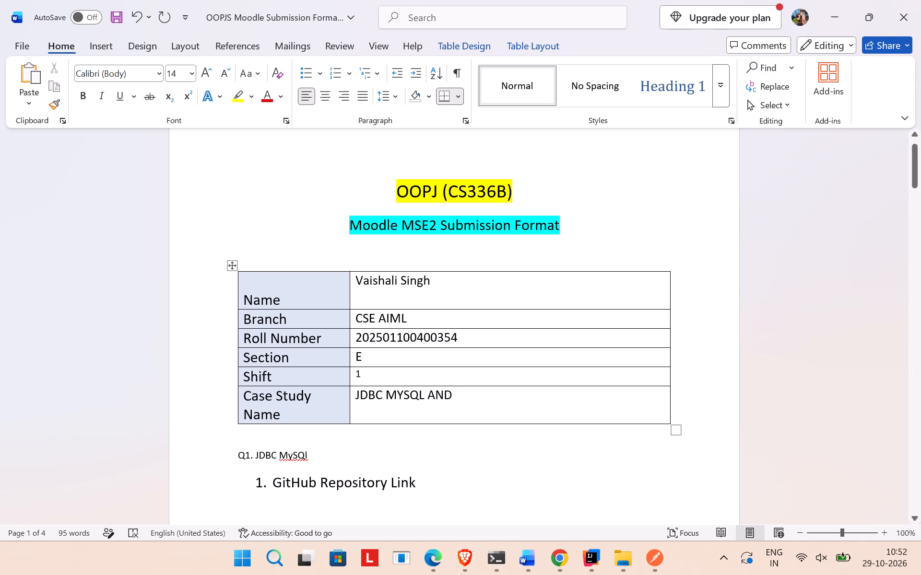
Copy "Spring Boot Rest API" from the Q2 heading to the end of the Case Study Name entry.
scroll(191, 456, down, 7)
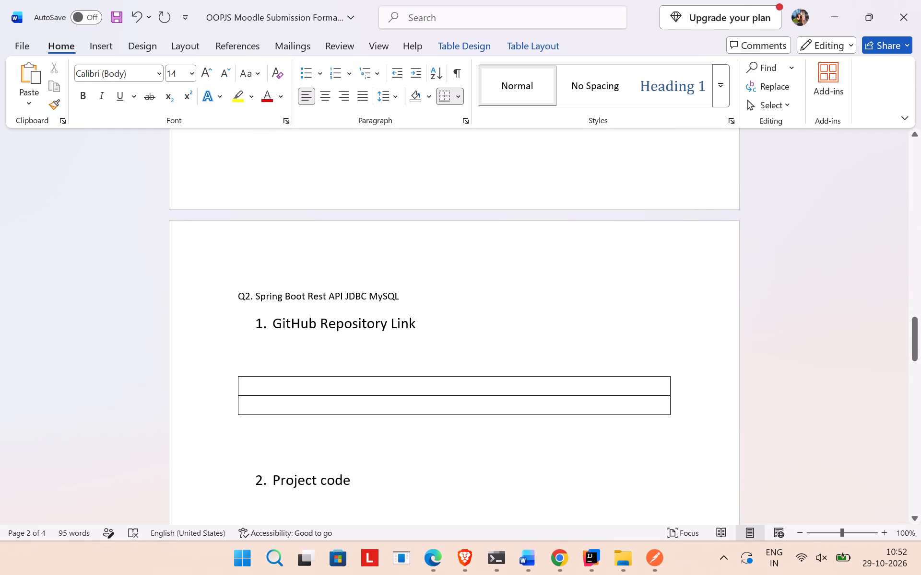
drag(255, 295, 258, 295)
drag(258, 295, 338, 299)
key(ctrl+c)
scroll(338, 299, up, 10)
click(493, 426)
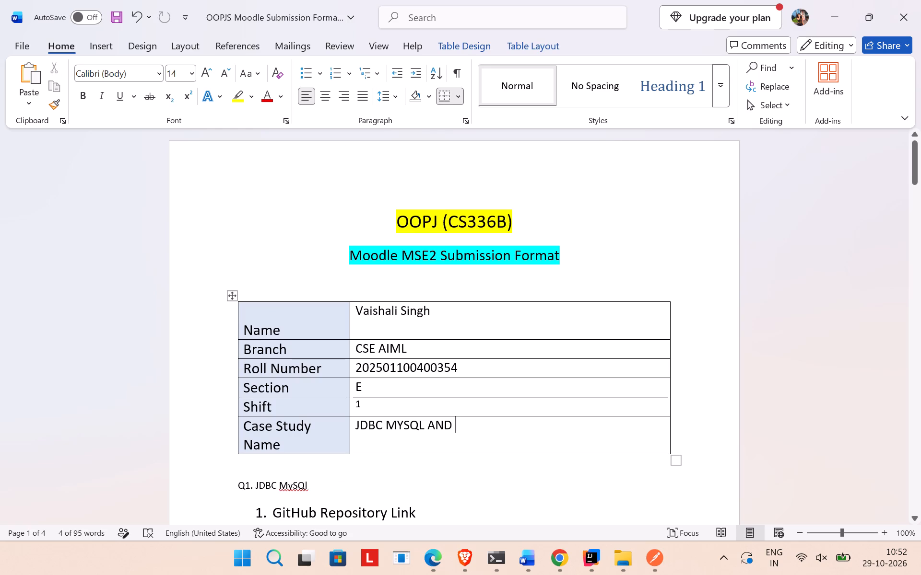
key(ctrl+v)
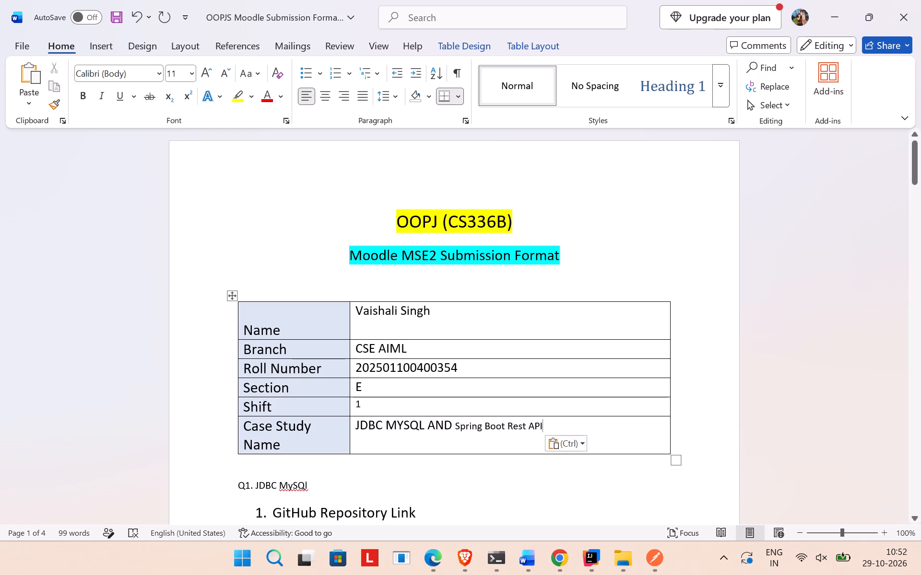
Set "Spring Boot Rest API" in the Case Study Name cell to font size 14.
drag(553, 425, 469, 429)
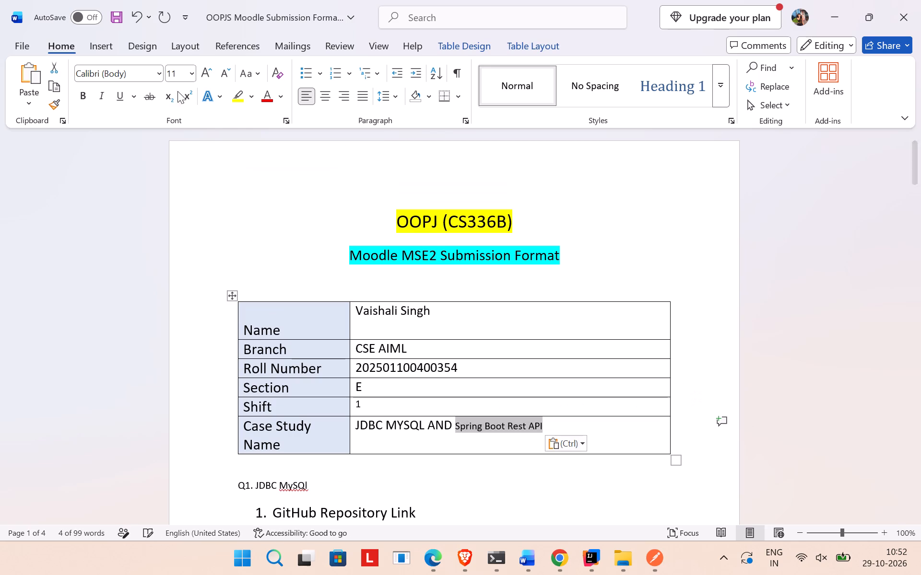
click(190, 74)
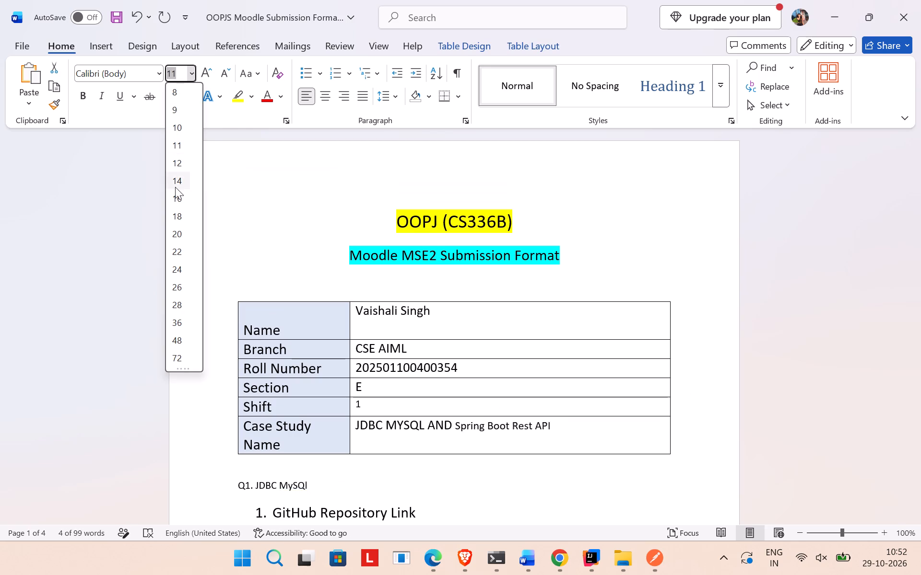
click(175, 179)
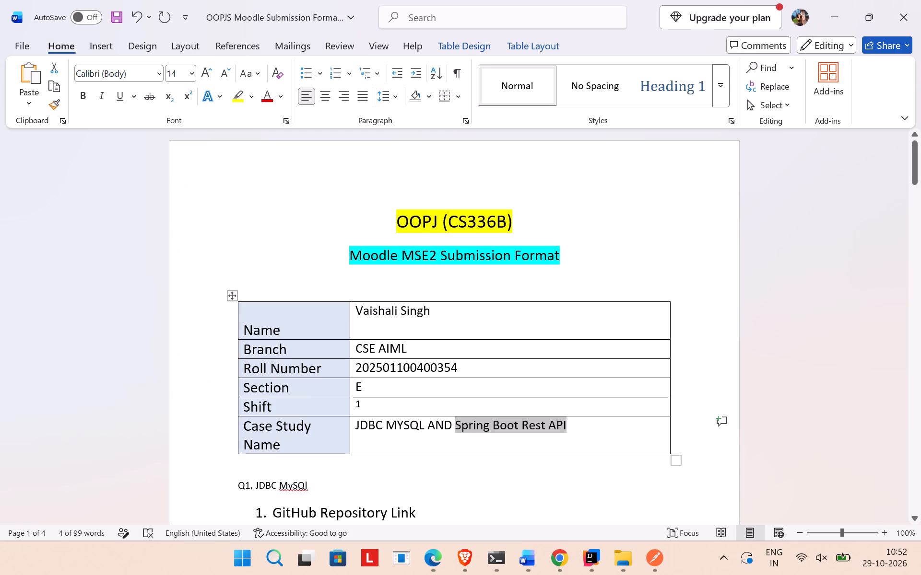
click(99, 283)
Place the cursor in the first row of Q1's GitHub link table and copy the InventoryManagements repository's web address from Chrome.
scroll(99, 283, down, 2)
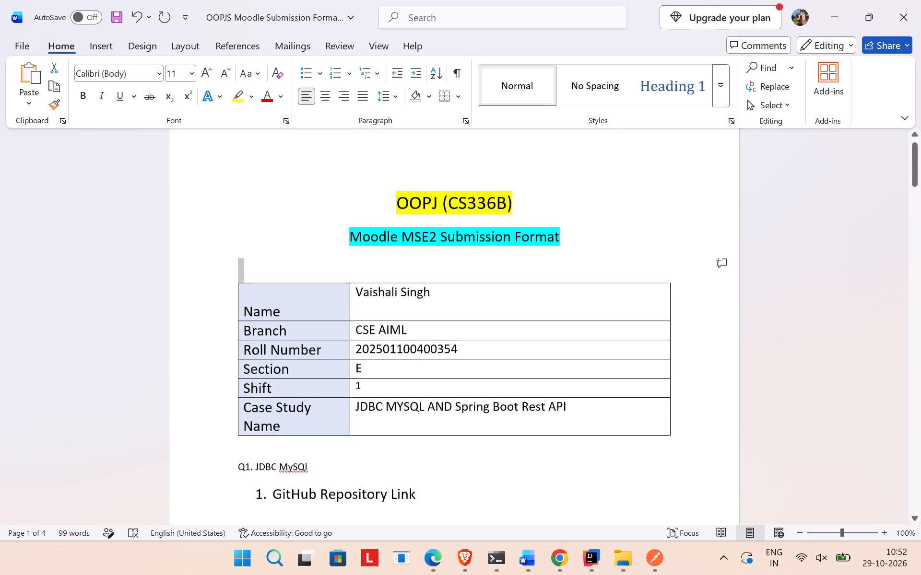
scroll(99, 281, down, 3)
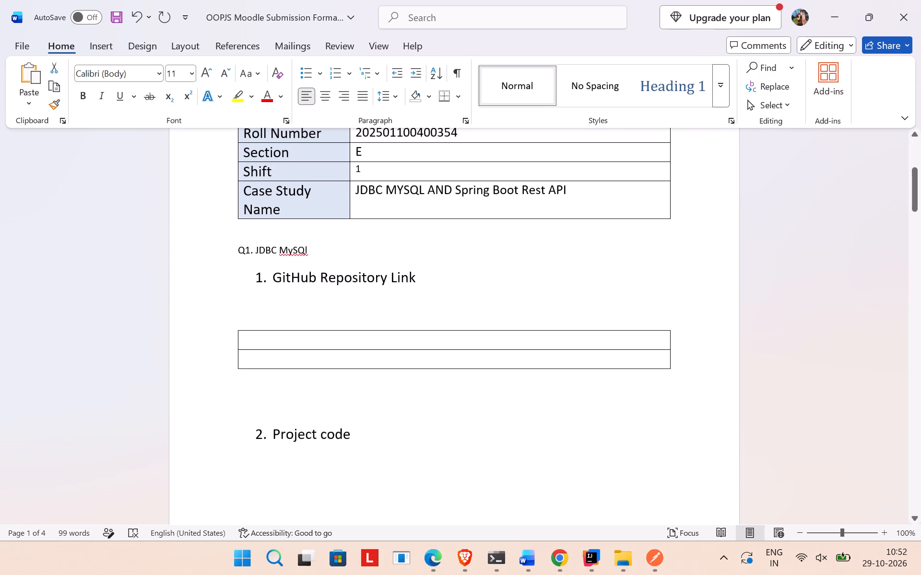
click(293, 339)
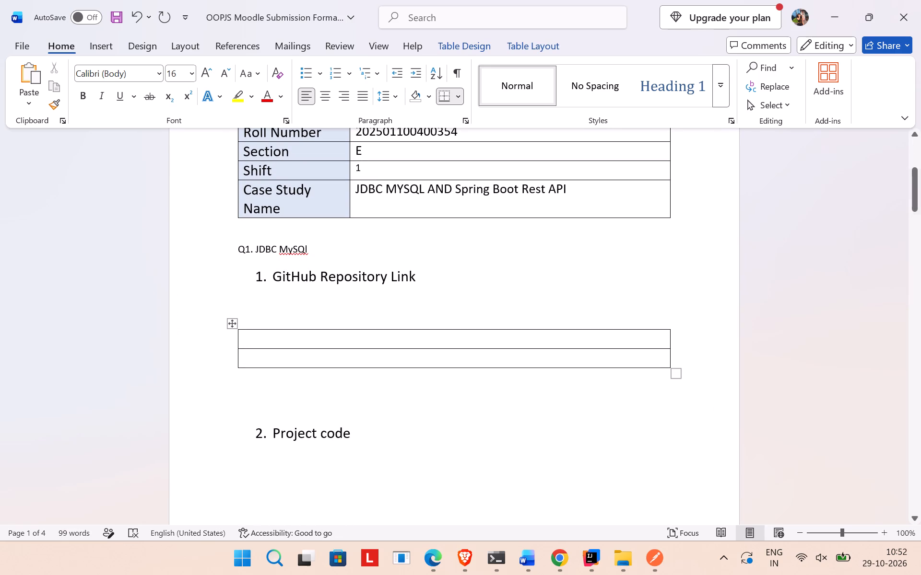
click(560, 560)
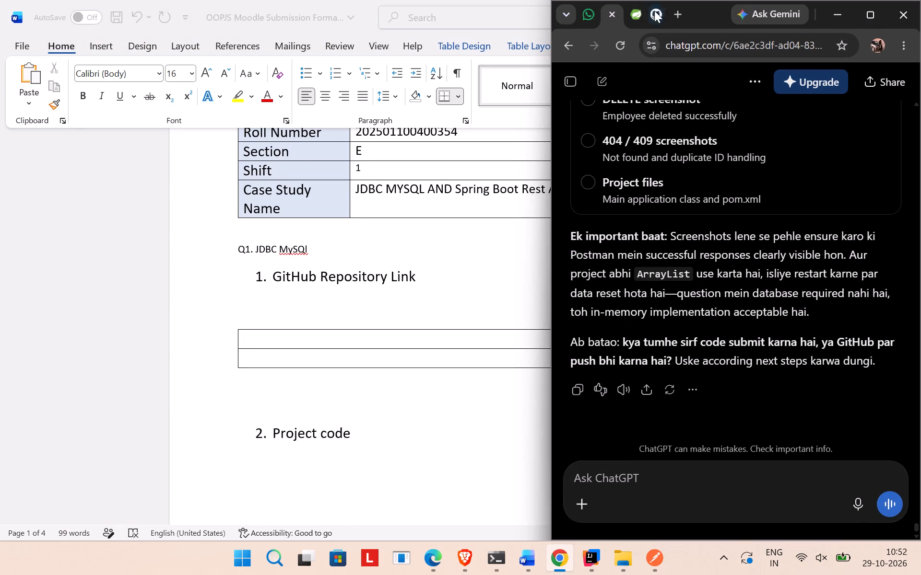
click(654, 11)
scroll(664, 198, up, 3)
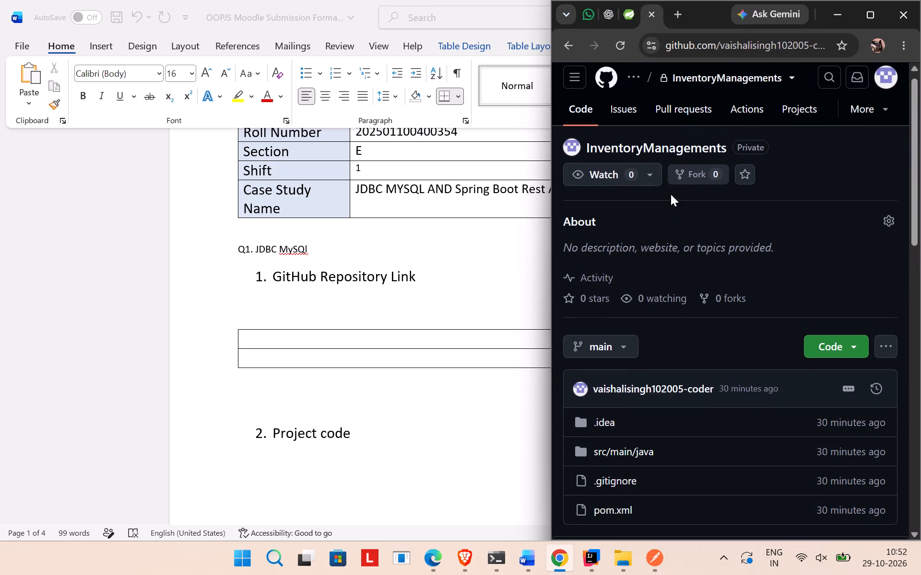
click(875, 13)
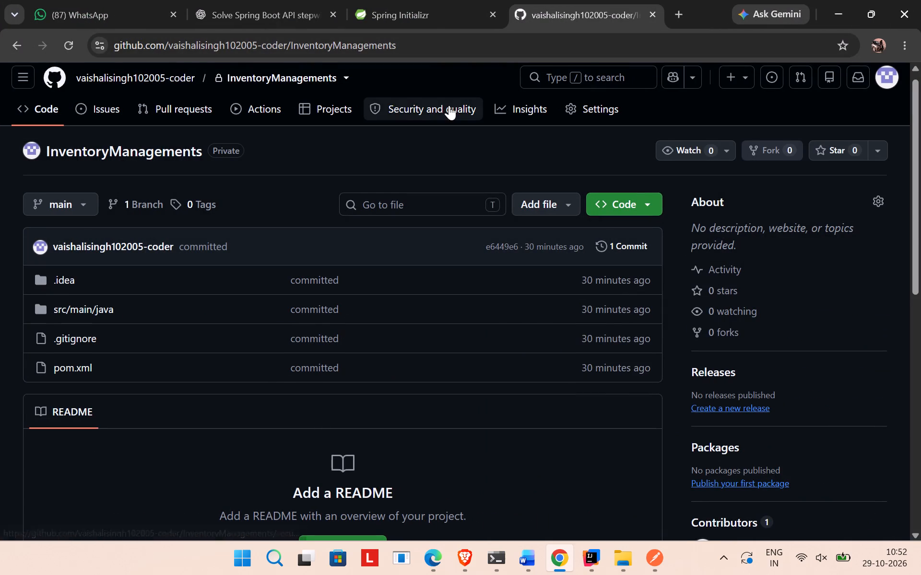
scroll(449, 105, up, 2)
click(456, 45)
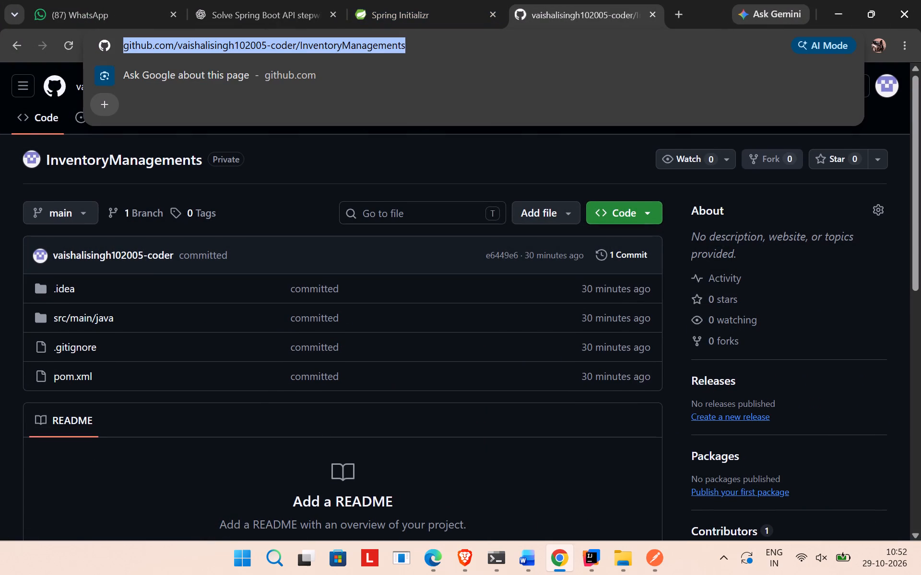
key(ctrl+c)
Switch back to Word and paste the InventoryManagements repository link into the first row of Q1's GitHub link table.
click(587, 554)
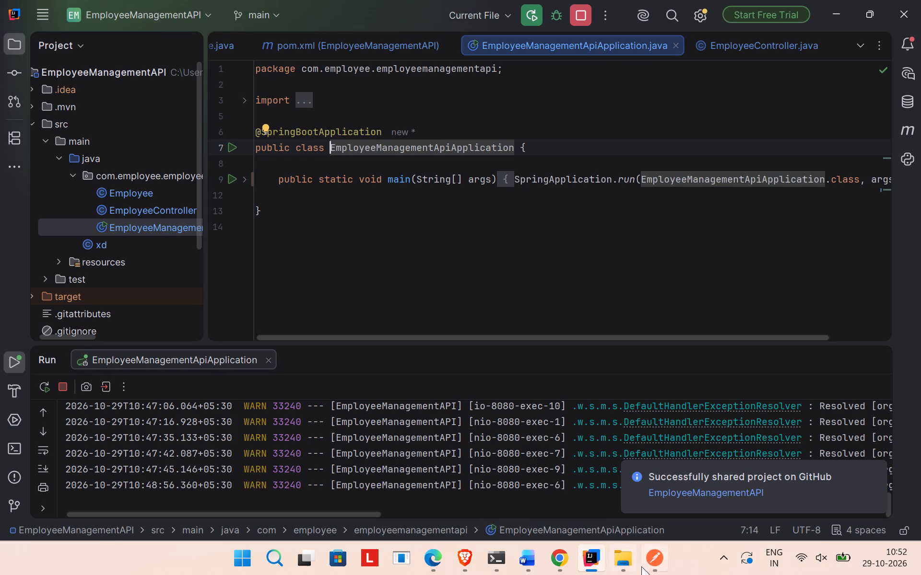
click(451, 557)
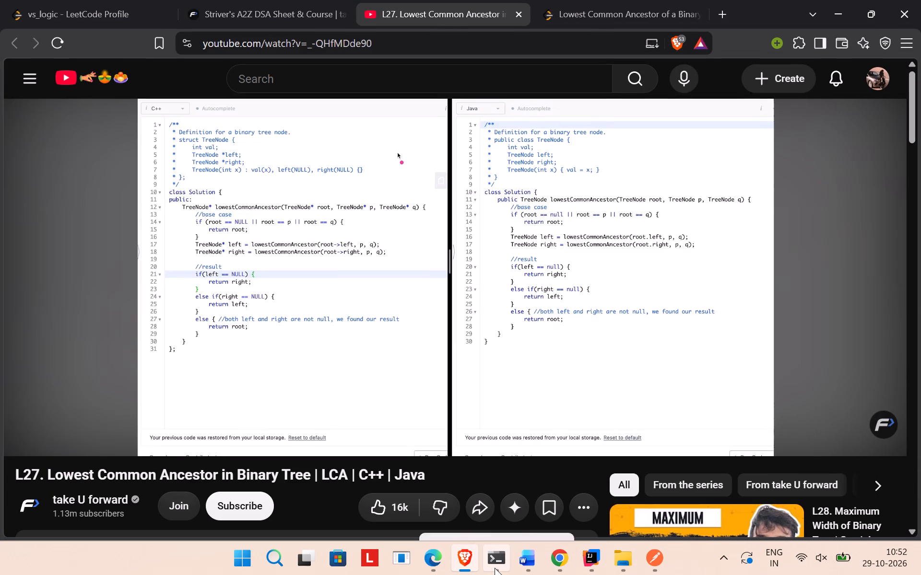
click(495, 568)
click(522, 560)
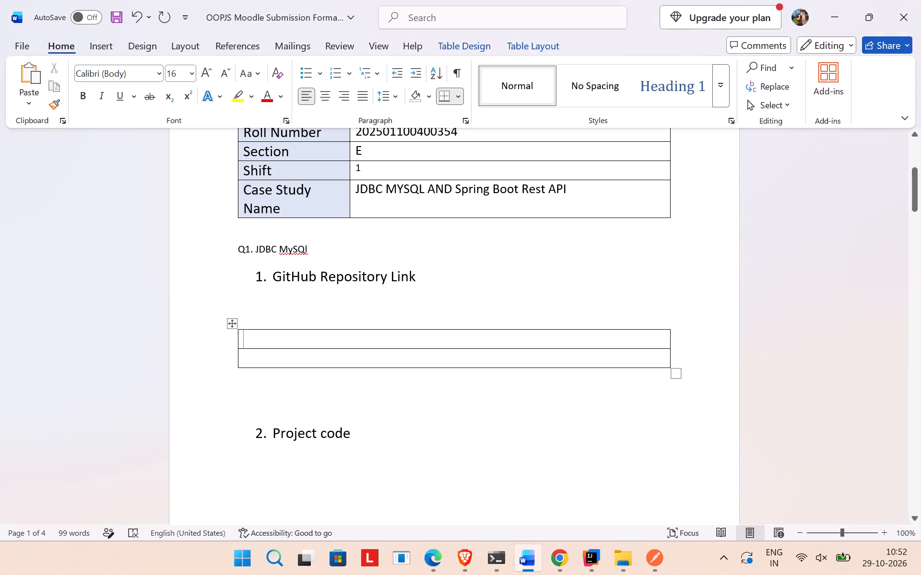
key(ctrl+v)
Place the cursor in the blank space below Q1's Project code heading.
scroll(452, 439, down, 1)
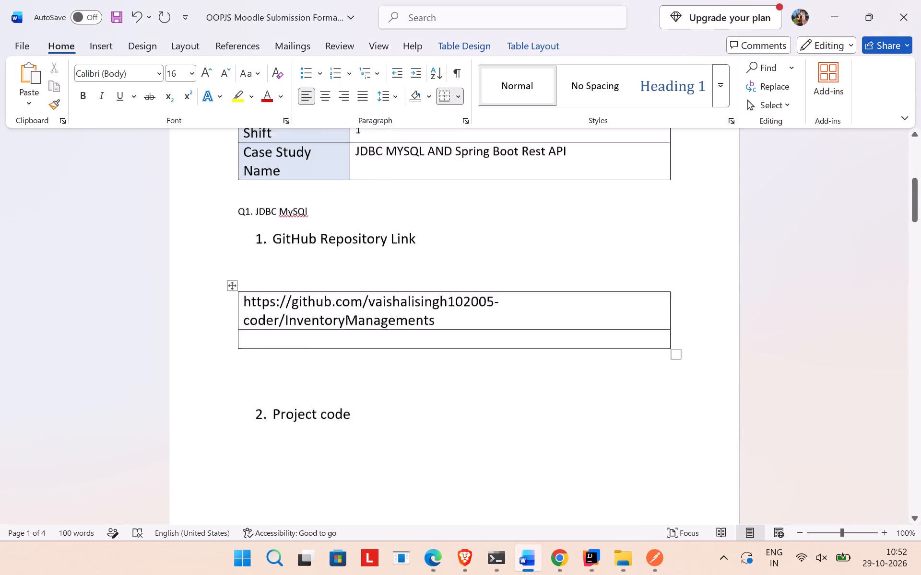
scroll(452, 439, down, 2)
click(452, 439)
scroll(452, 439, up, 1)
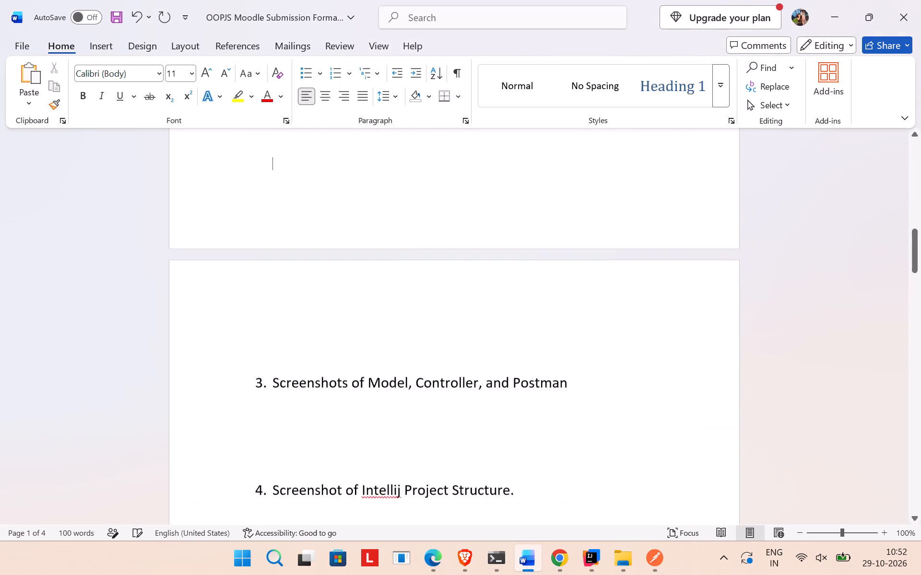
scroll(452, 439, up, 2)
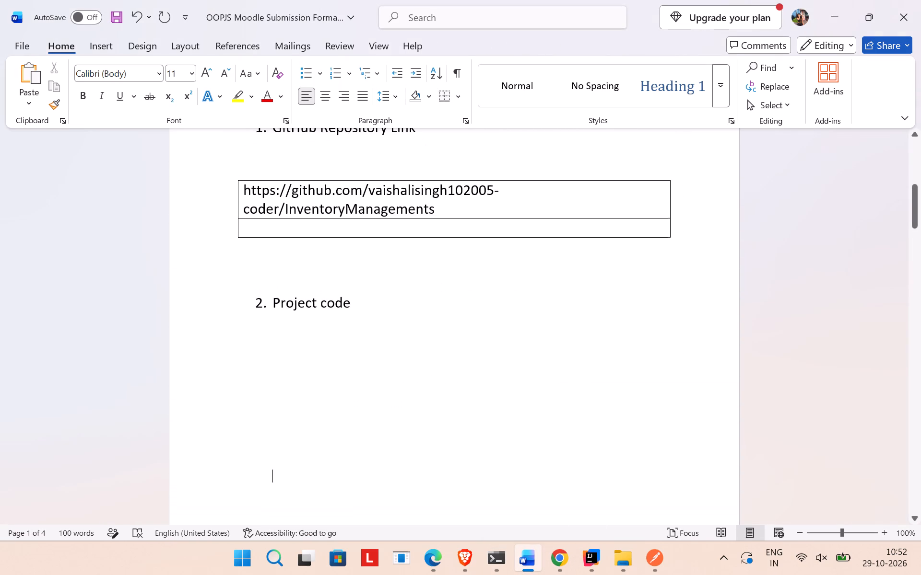
Switch to IntelliJ IDEA and open the InventoryManagements project in the current window, disconnecting from the running EmployeeManagementApiApplication process.
click(563, 552)
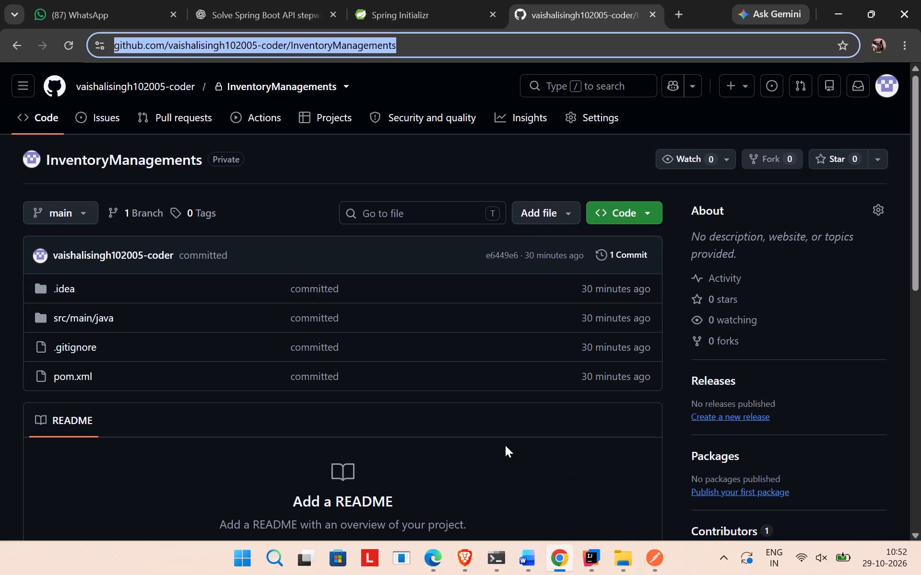
click(596, 552)
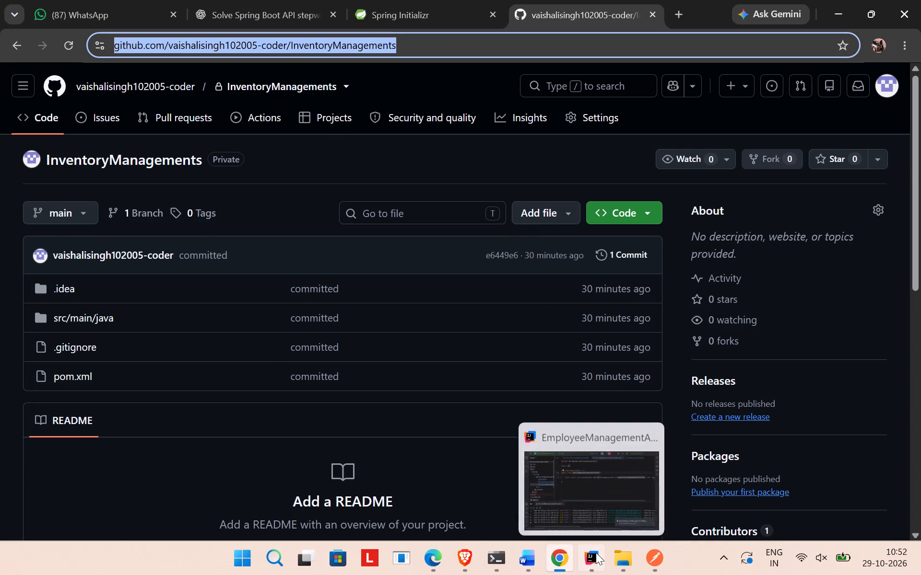
scroll(85, 171, right, 2)
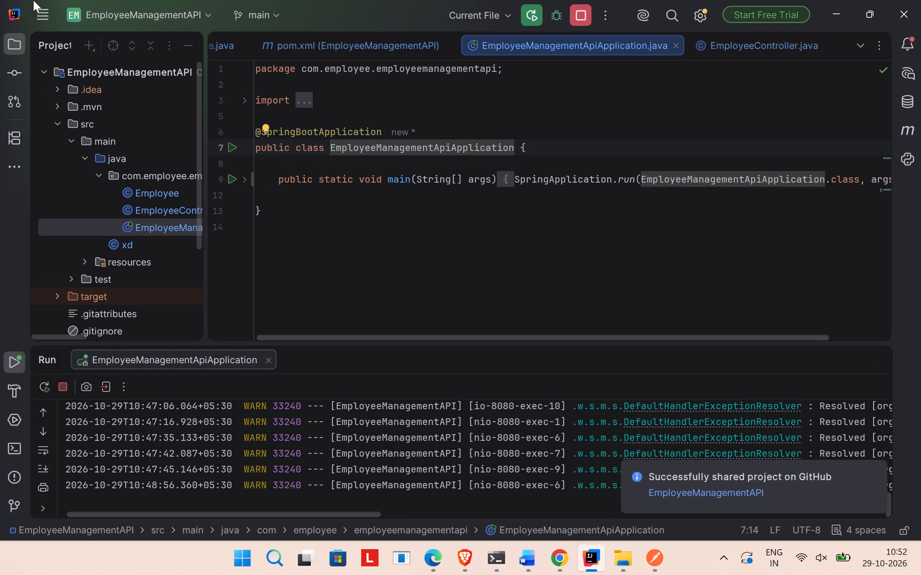
click(105, 10)
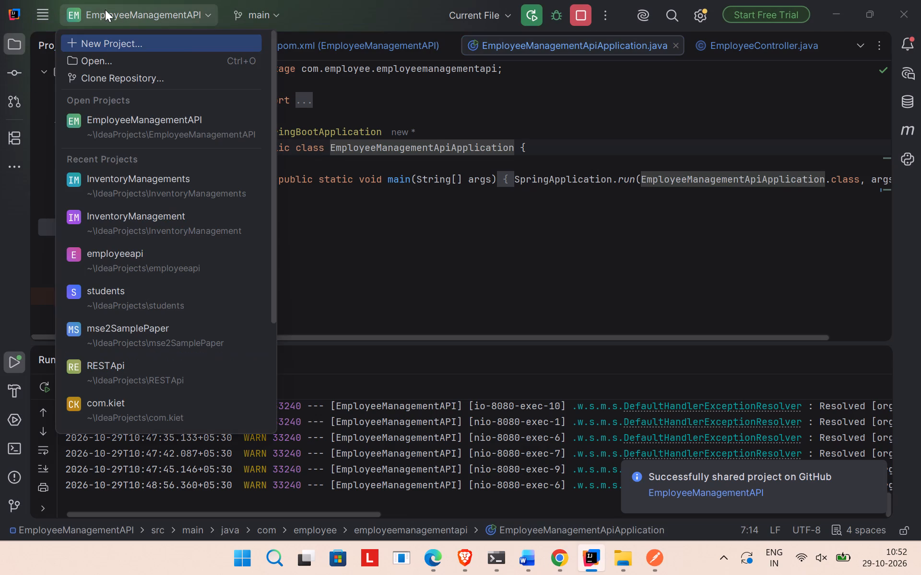
click(141, 195)
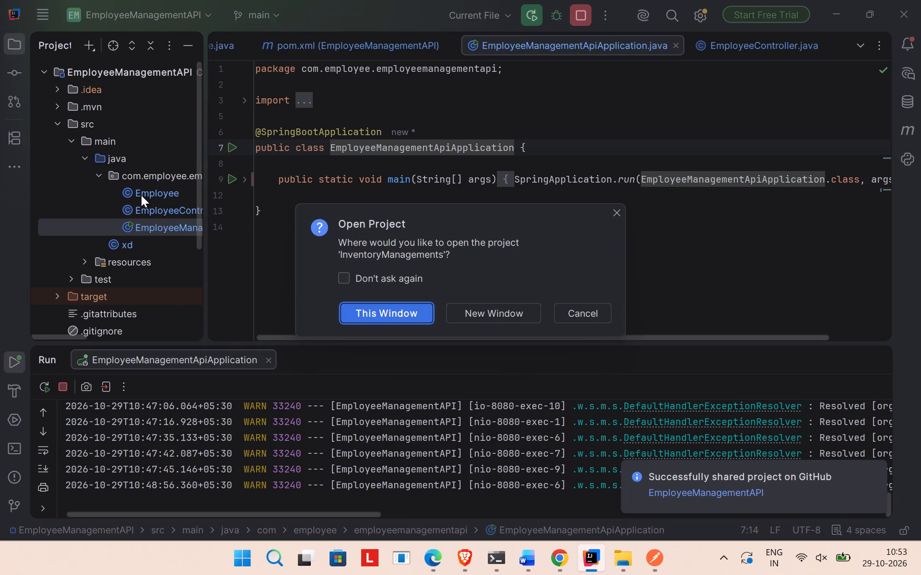
click(379, 312)
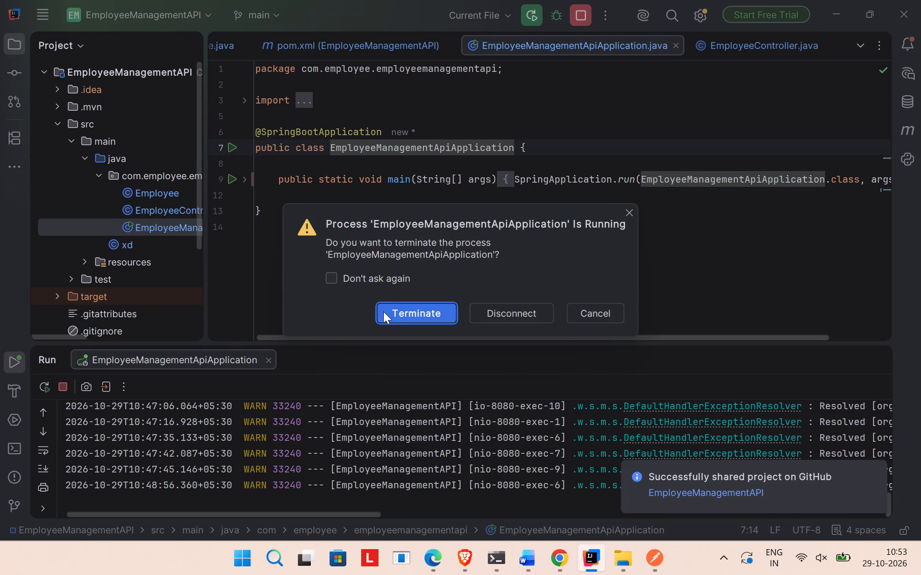
click(514, 311)
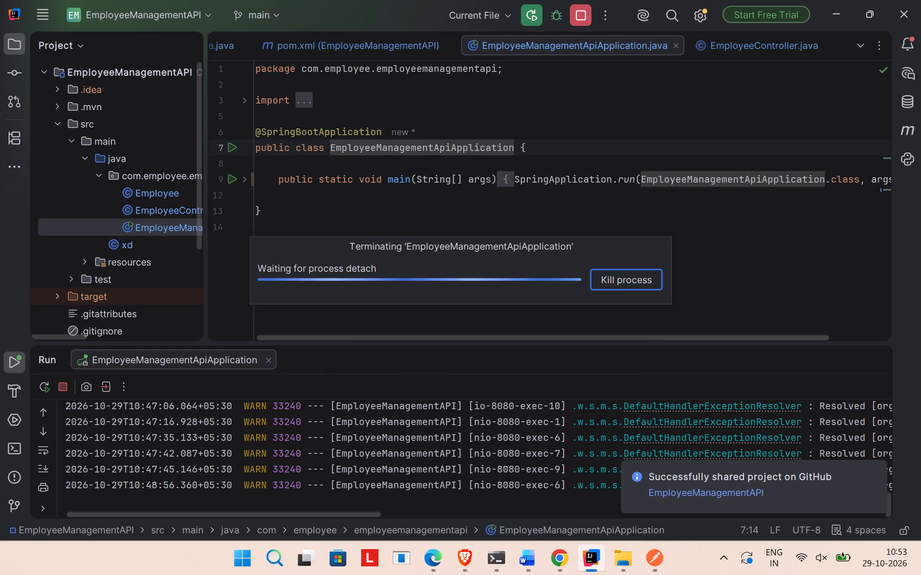
click(624, 287)
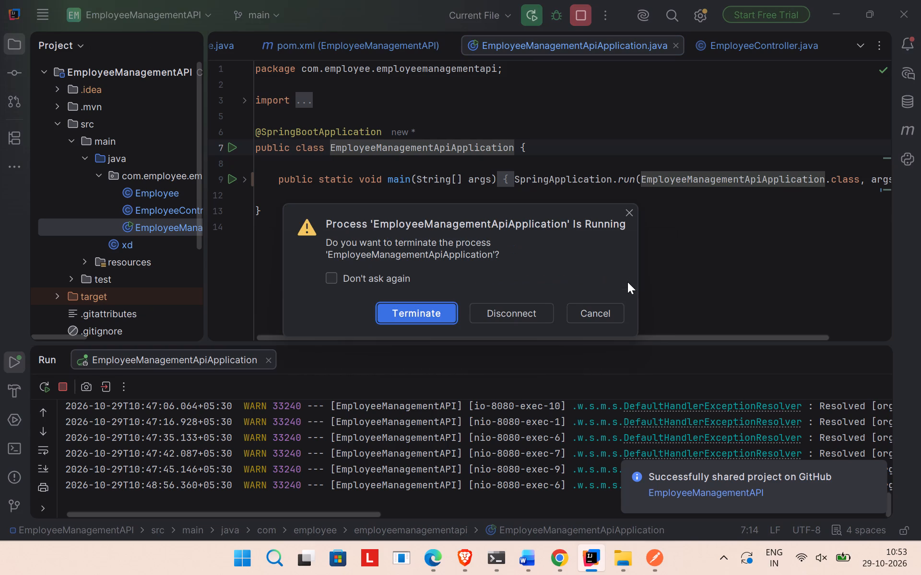
click(494, 313)
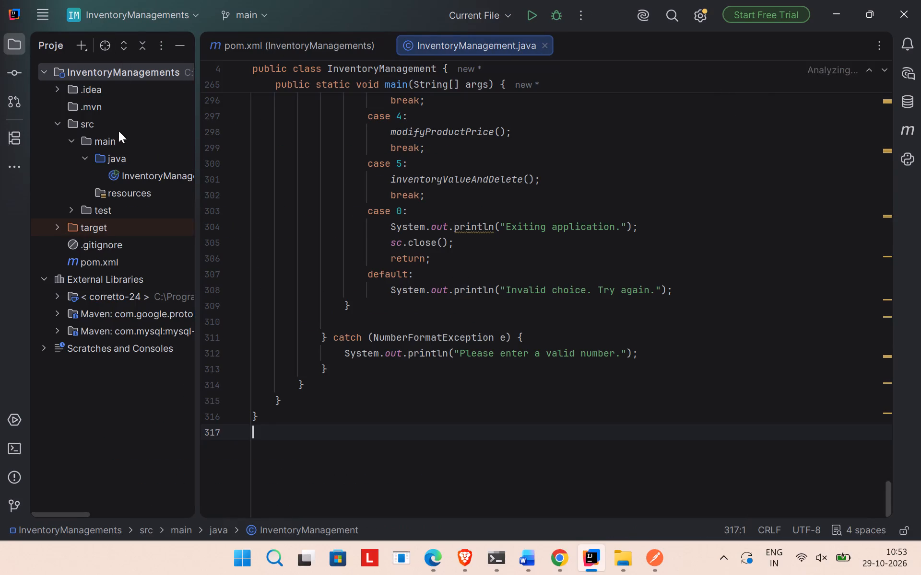
Open the InventoryManagement class file and copy its entire code.
click(146, 173)
double_click(146, 173)
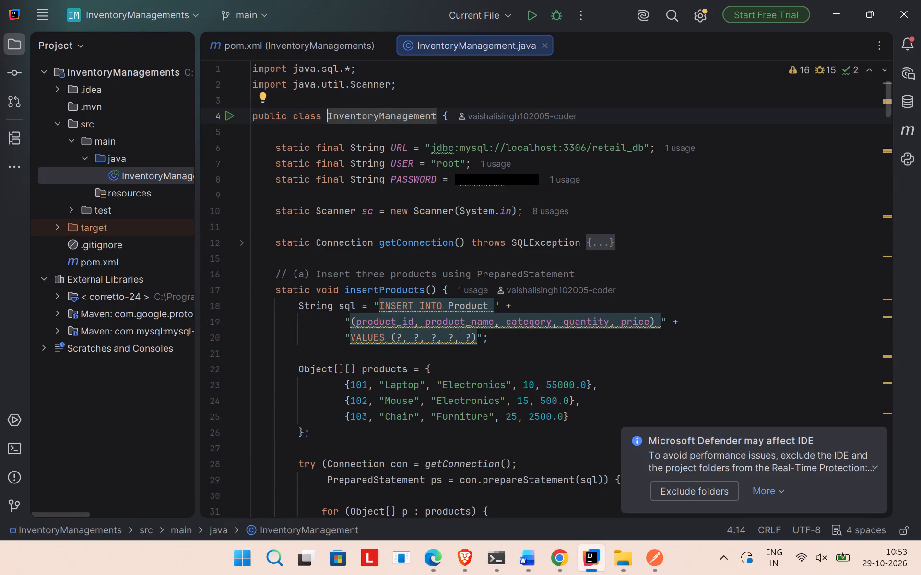
drag(252, 70, 460, 574)
key(ctrl+a)
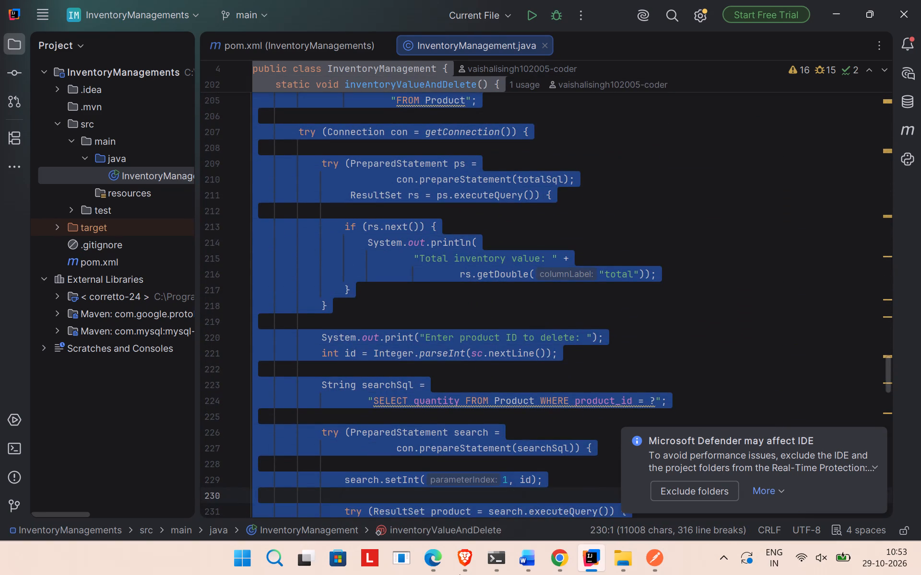
key(ctrl+c)
Switch back to Word and start an unnumbered line directly below Q1's Project code heading.
click(561, 561)
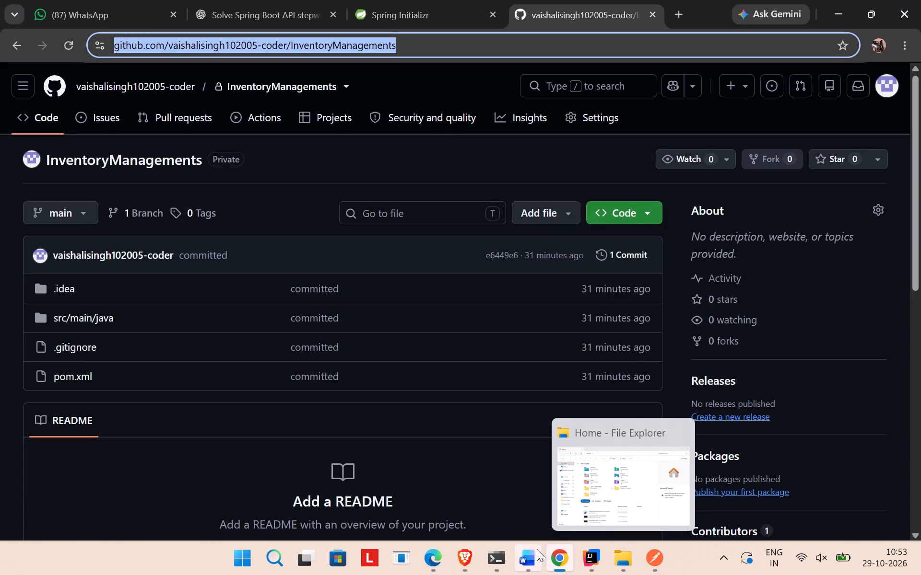
click(535, 550)
click(416, 301)
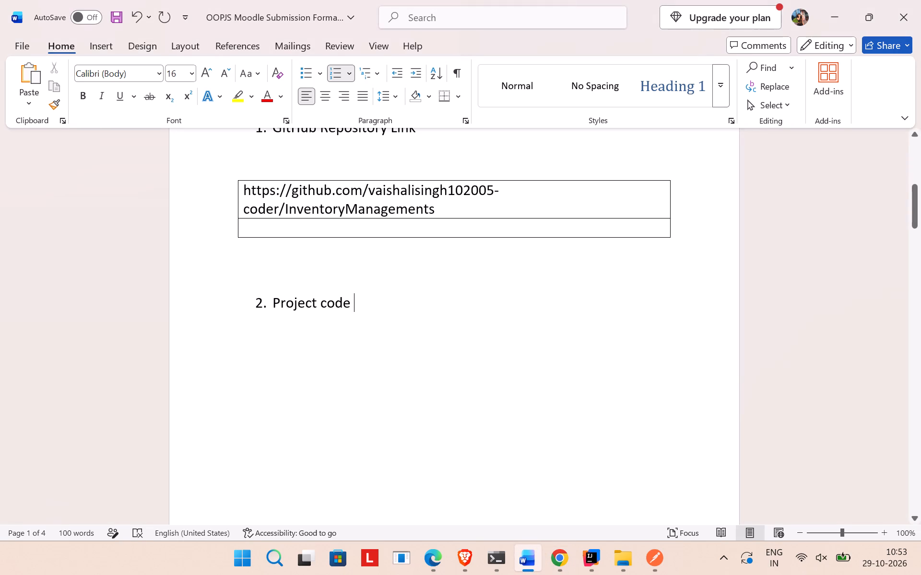
key(Return)
key(BackSpace)
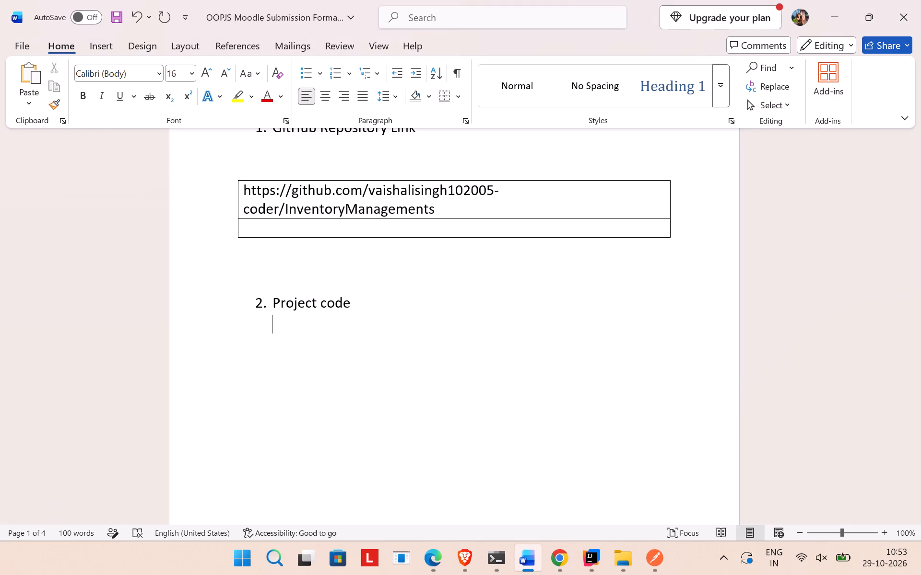
key(m)
key(BackSpace)
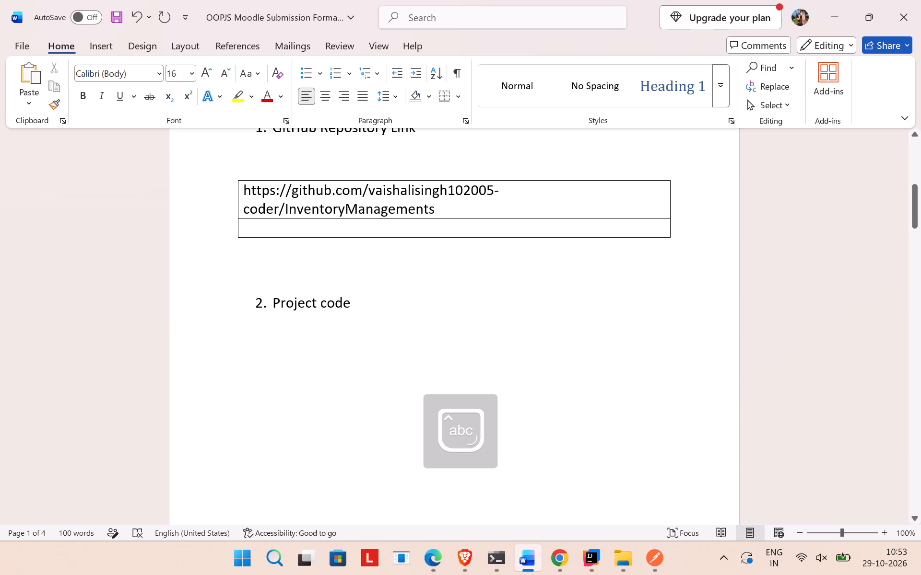
Check the class file's name in IntelliJ IDEA and enter INVENTORYMANAGEMENT.JAVA below the Project code heading in Word.
click(598, 572)
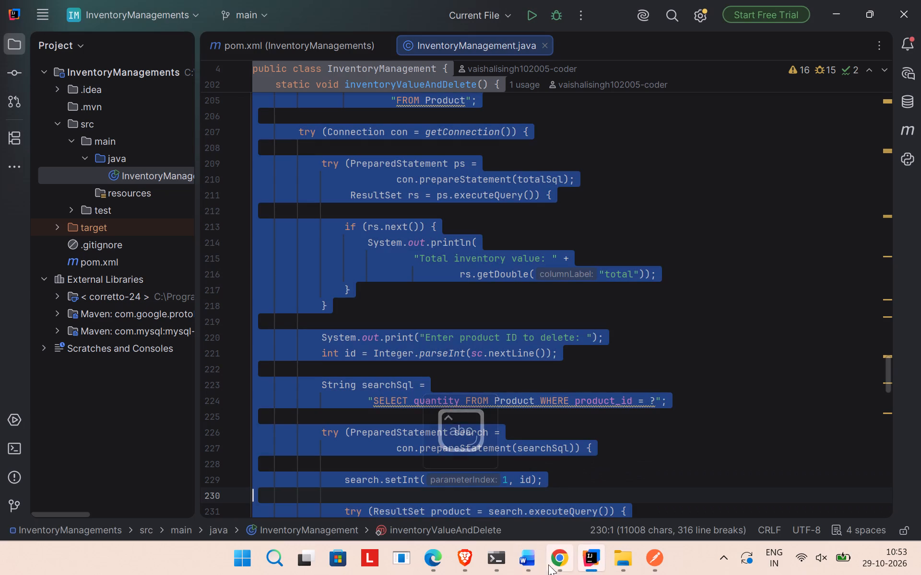
drag(521, 559, 551, 565)
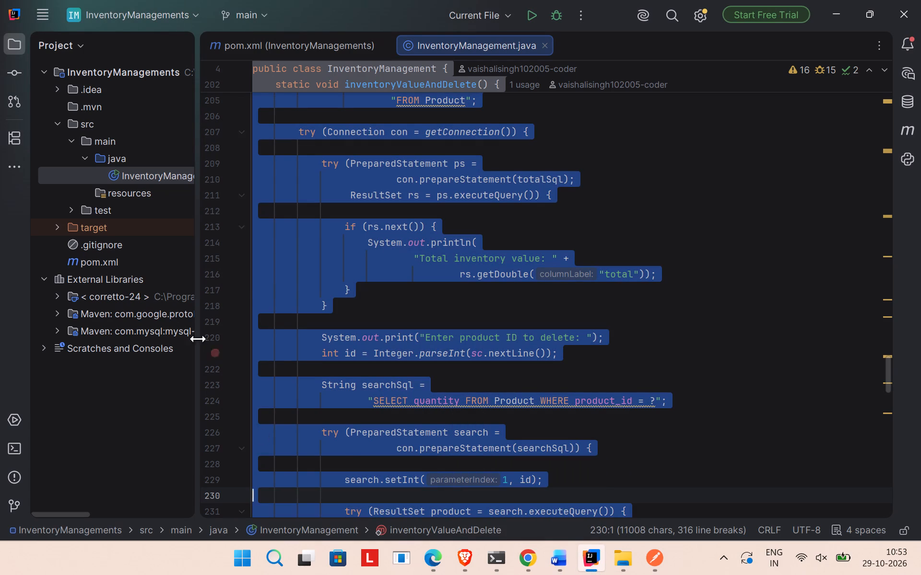
scroll(149, 290, left, 1)
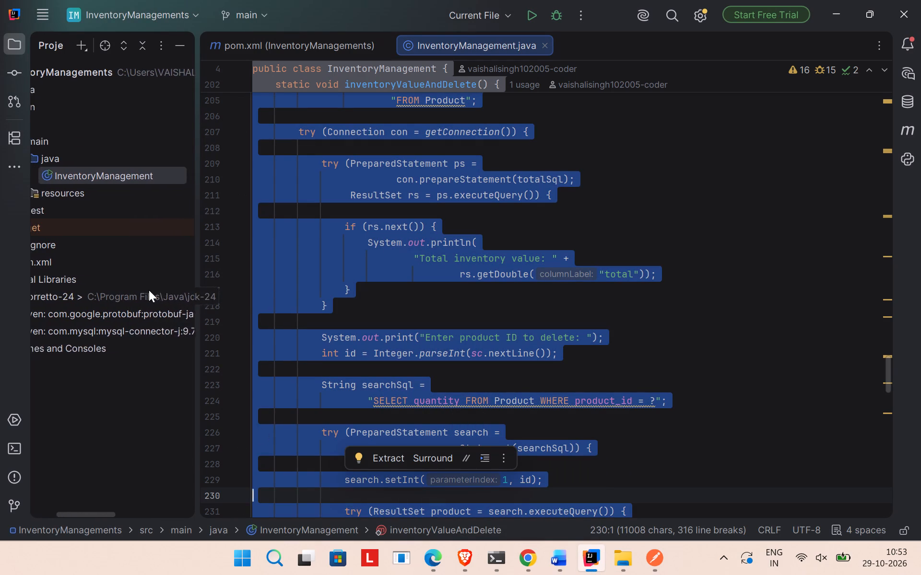
scroll(149, 290, left, 1)
click(531, 560)
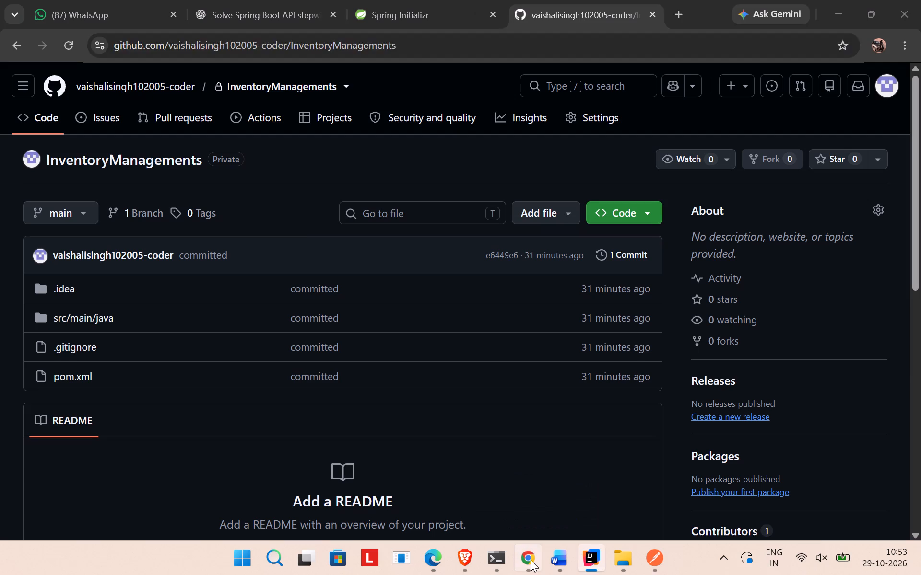
click(559, 563)
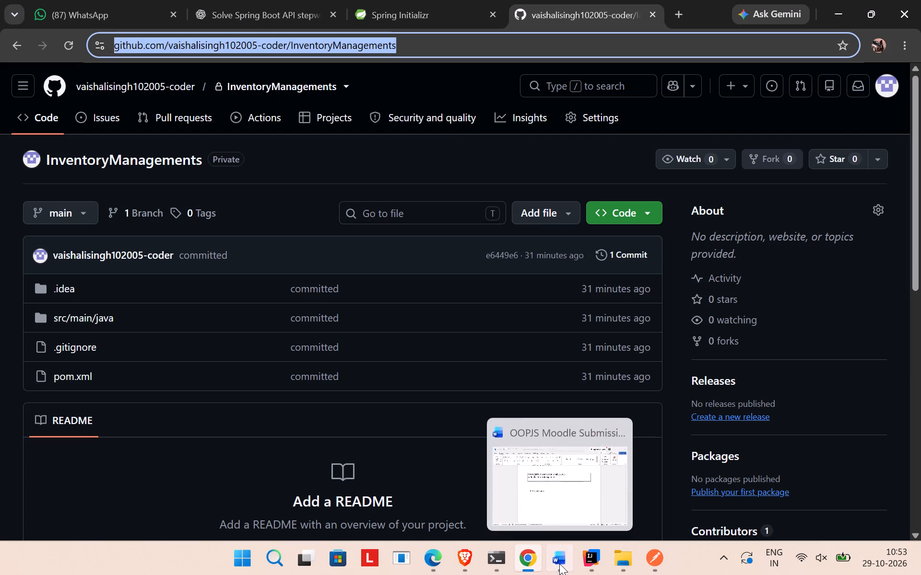
text(INVEN)
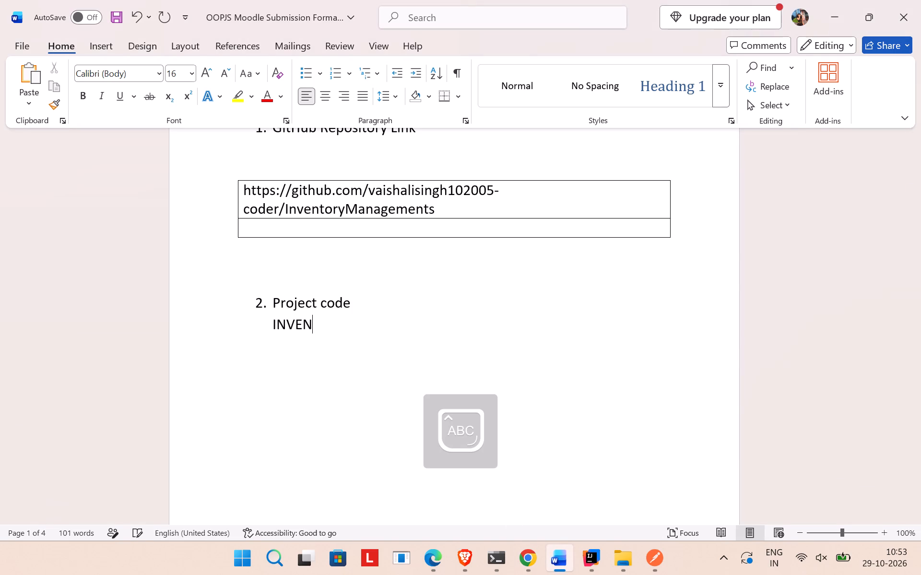
text(TORY MANAGEMENT)
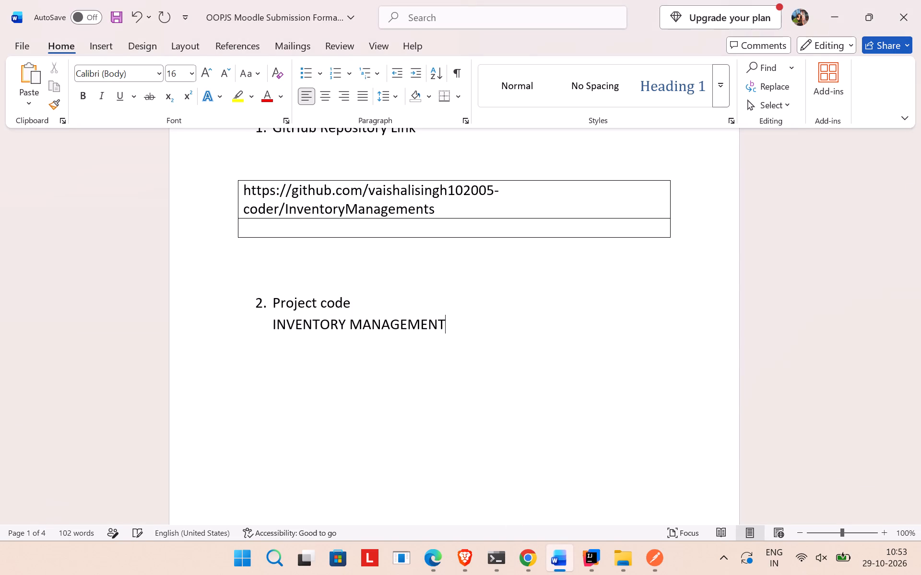
click(351, 329)
key(BackSpace)
click(462, 327)
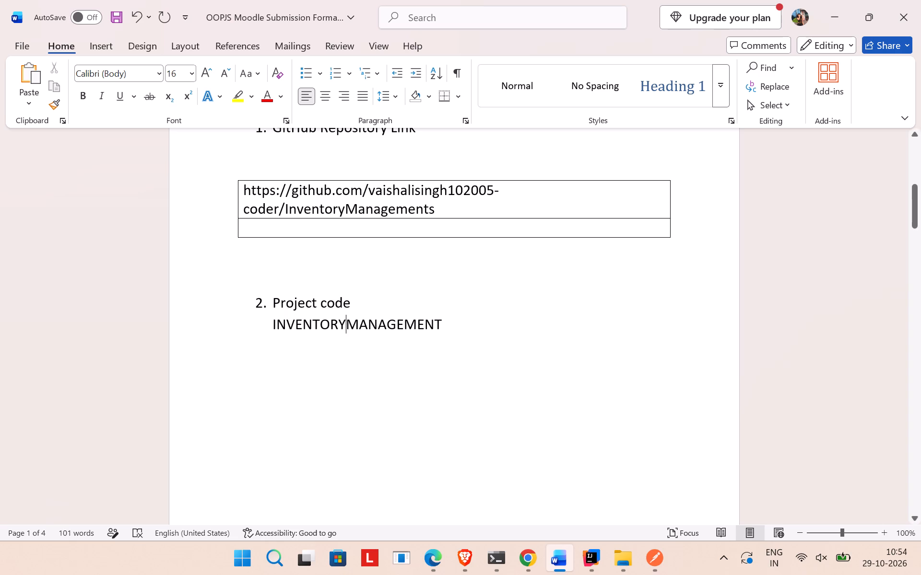
text(.JAVA)
Paste the copied Java code on a new line below the INVENTORYMANAGEMENT.JAVA file name.
key(Return)
key(ctrl+v)
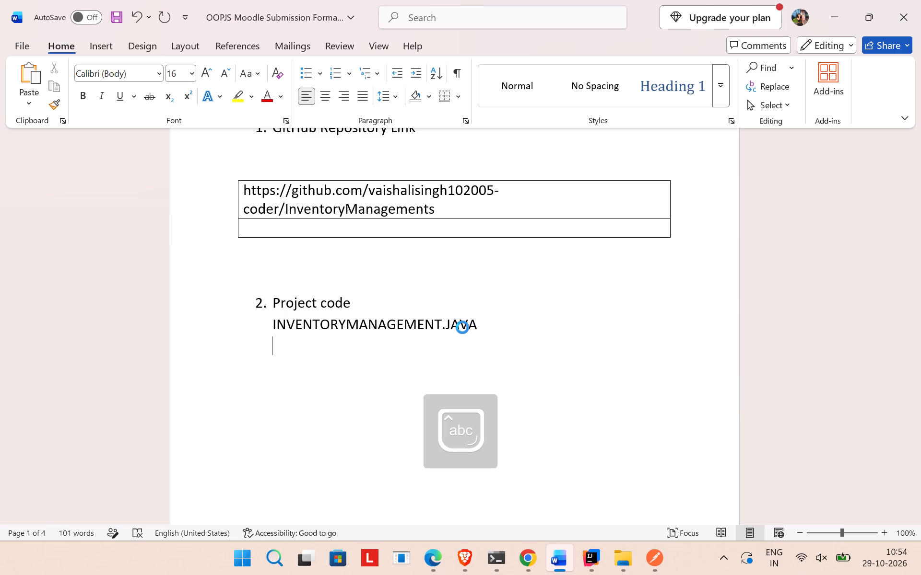
Set the font size of all the pasted Java code below INVENTORYMANAGEMENT.JAVA, from the first import to the final brace, to 14.
scroll(405, 368, up, 3)
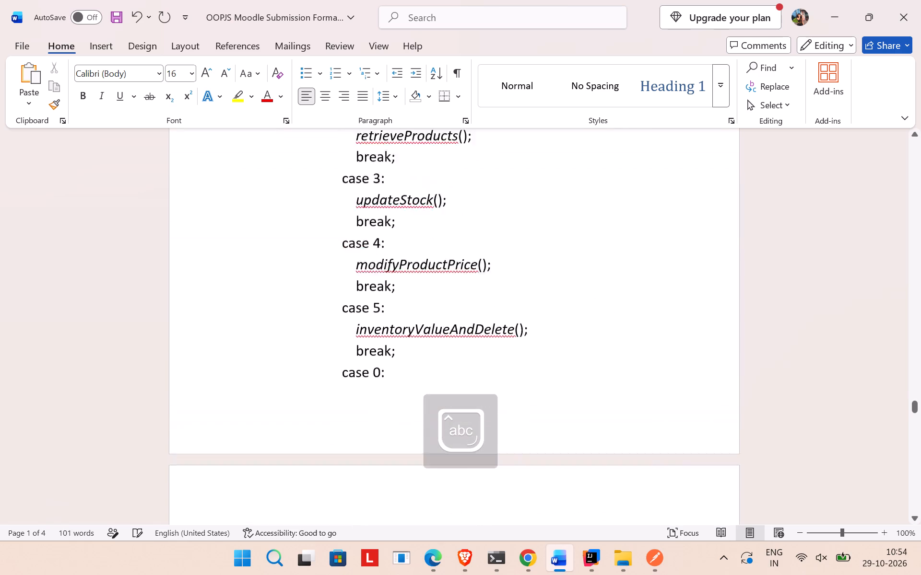
scroll(405, 368, up, 6)
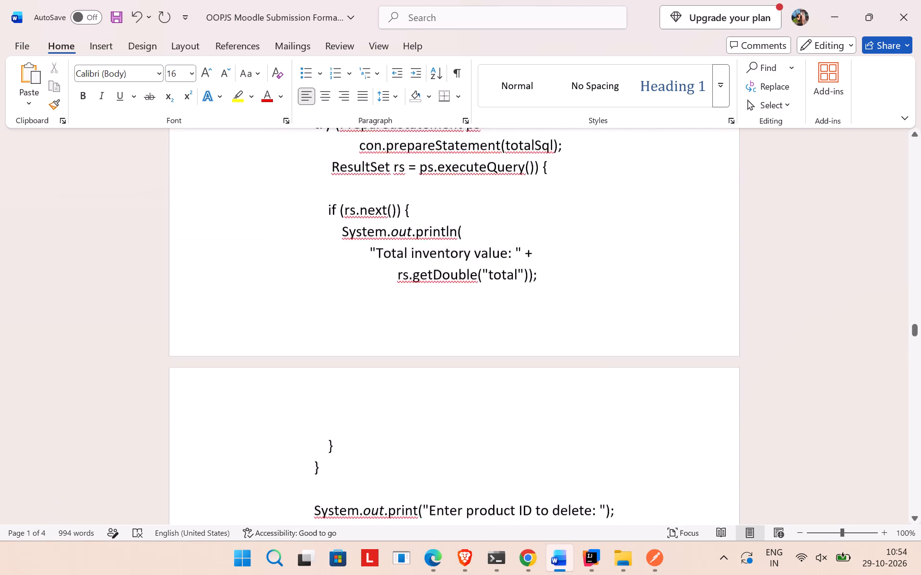
scroll(405, 368, up, 4)
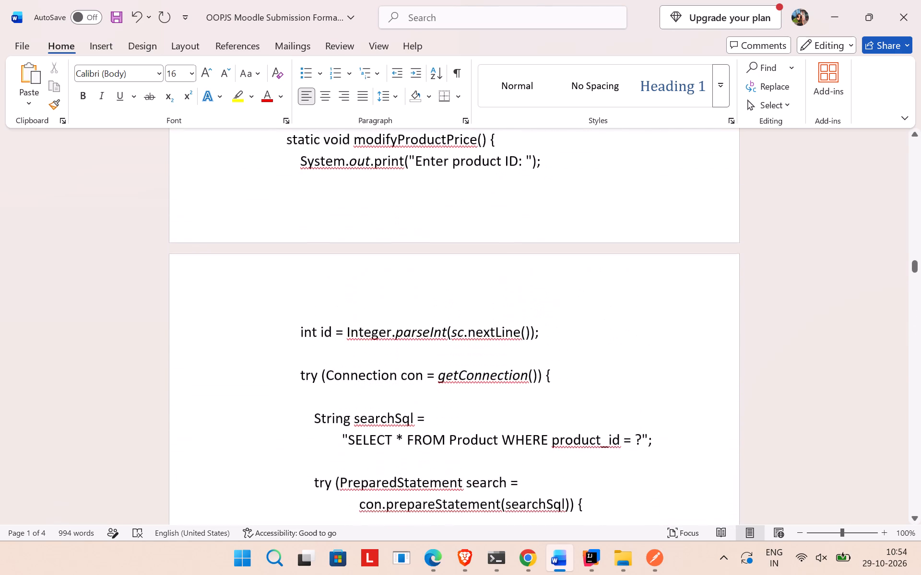
scroll(405, 368, up, 2)
click(405, 368)
scroll(405, 368, up, 3)
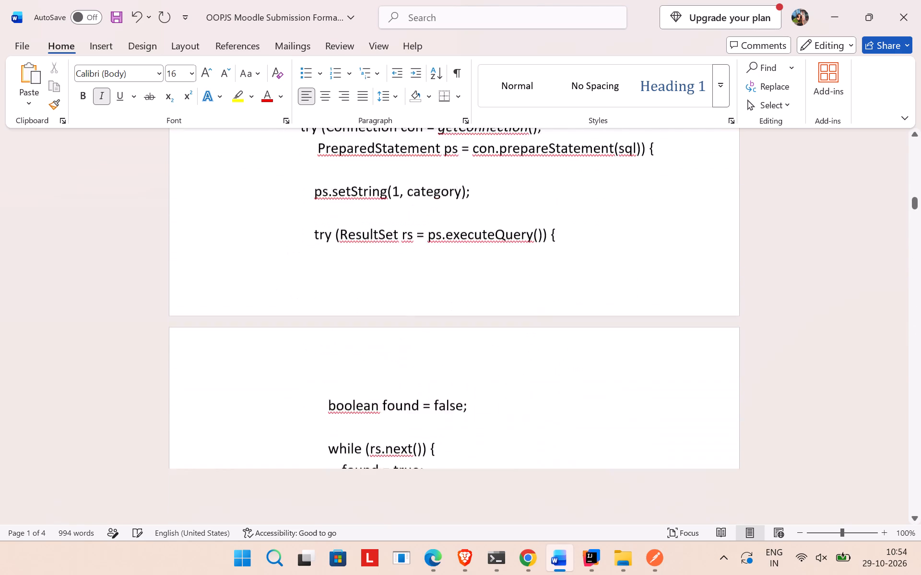
scroll(405, 368, up, 7)
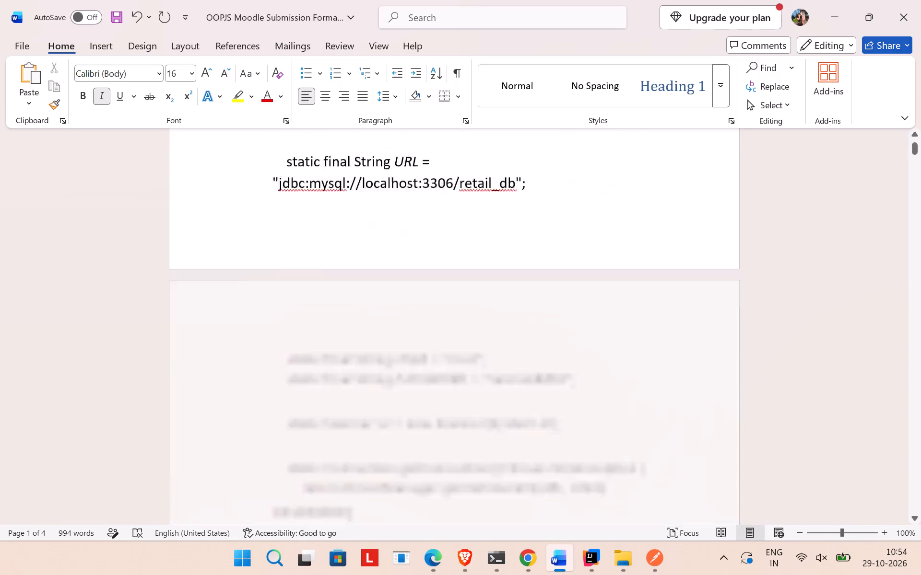
scroll(405, 368, down, 3)
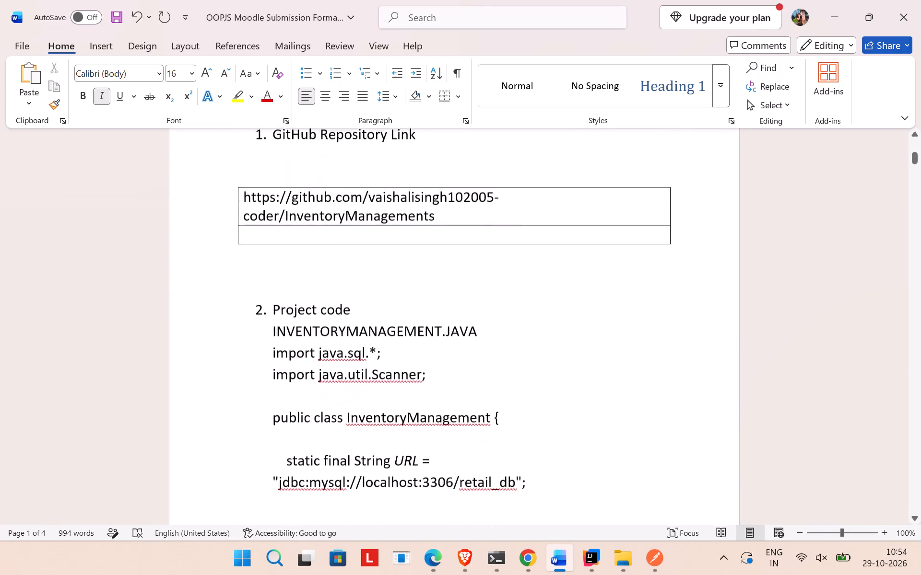
right_click(405, 368)
click(243, 380)
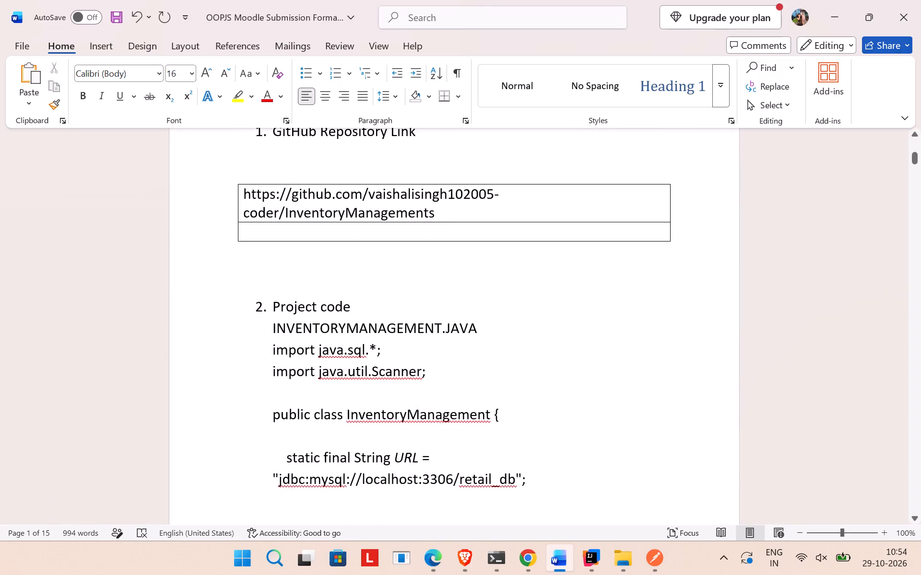
drag(270, 352, 292, 366)
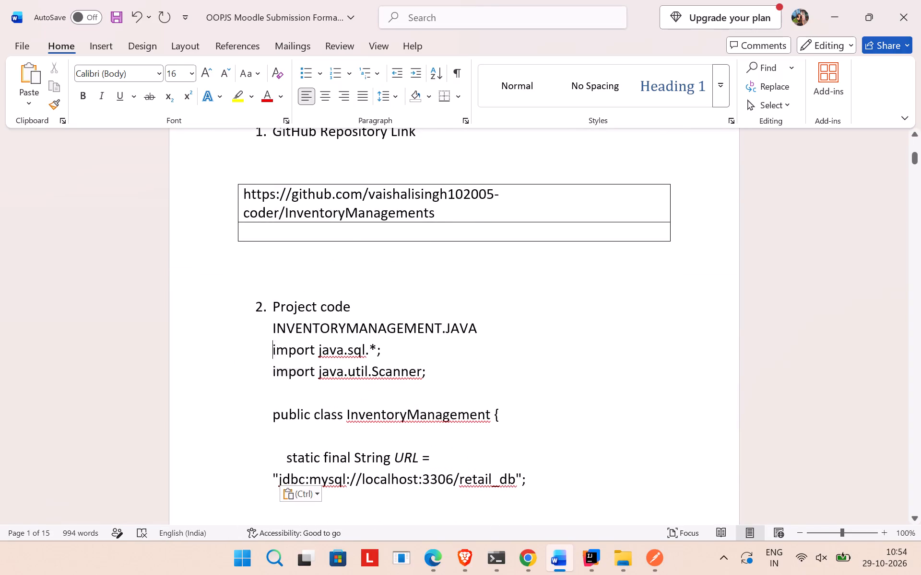
drag(292, 366, 410, 574)
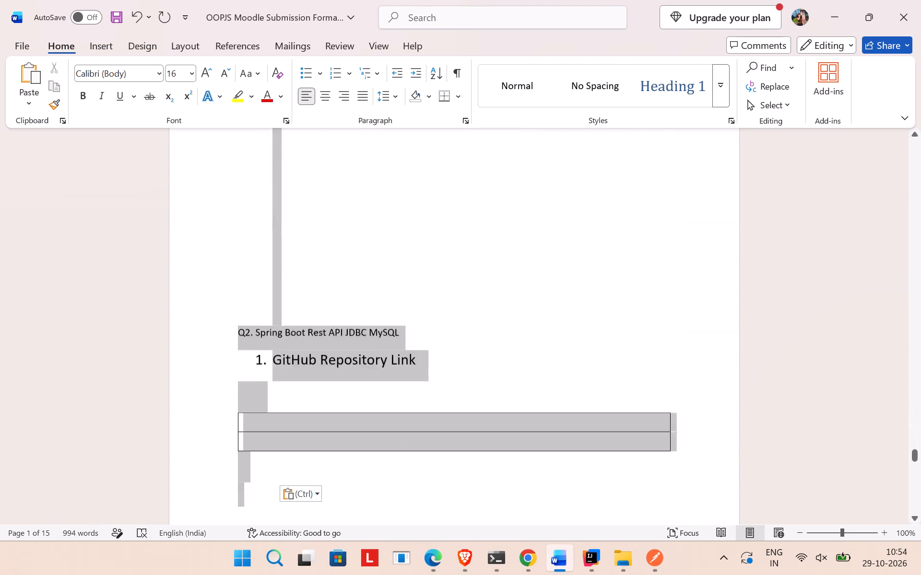
drag(410, 574, 489, 111)
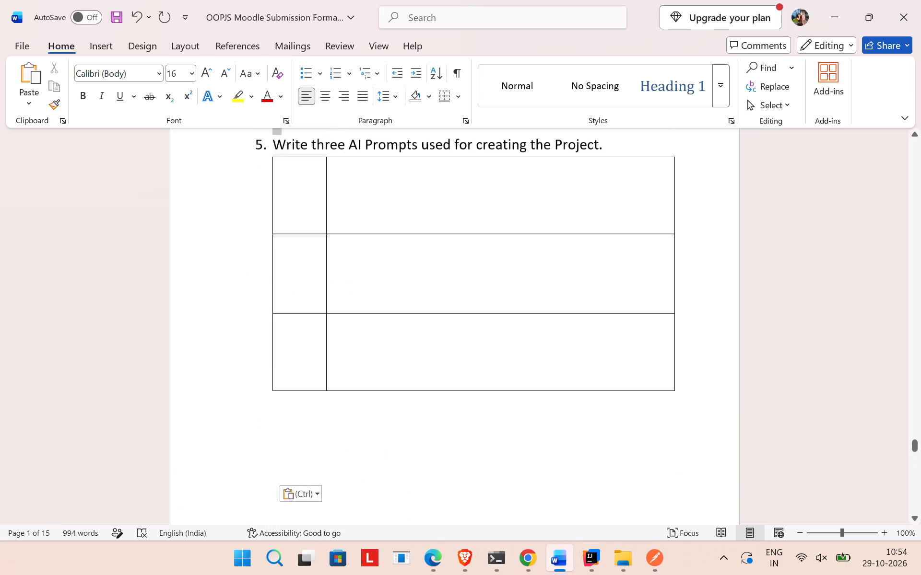
drag(489, 111, 390, 399)
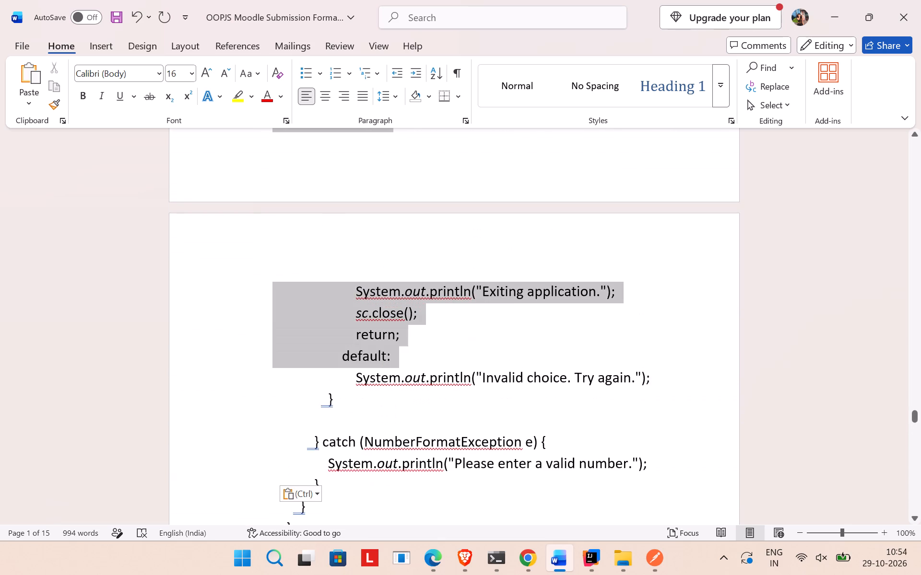
drag(390, 399, 322, 493)
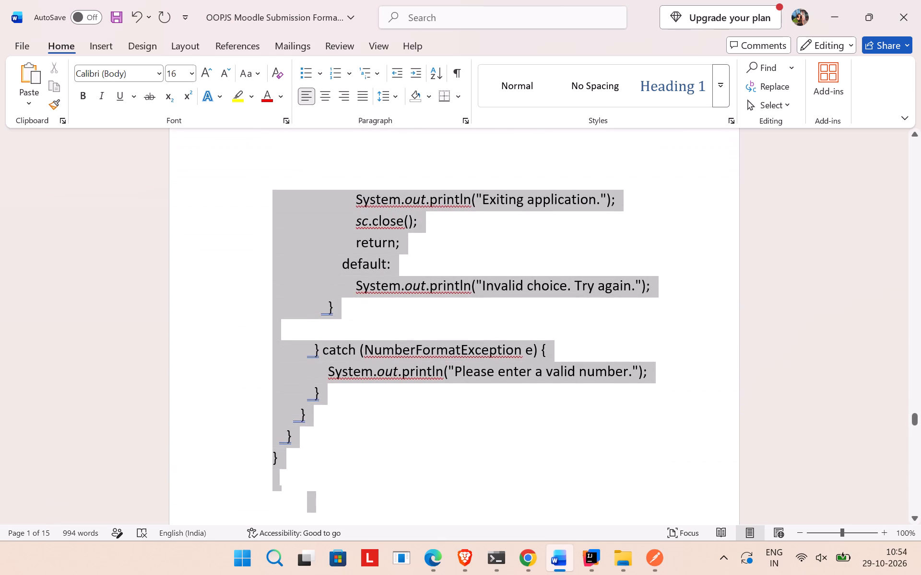
drag(322, 493, 287, 472)
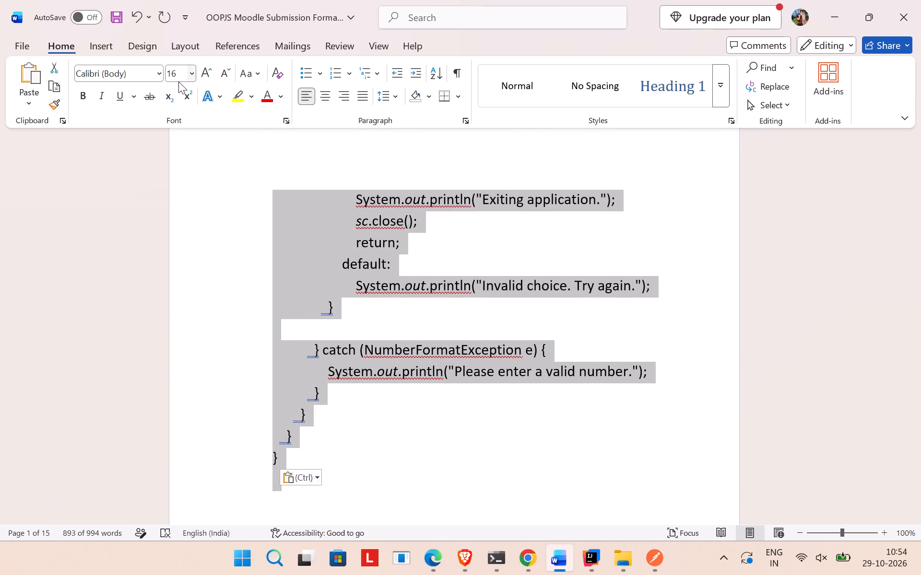
click(188, 72)
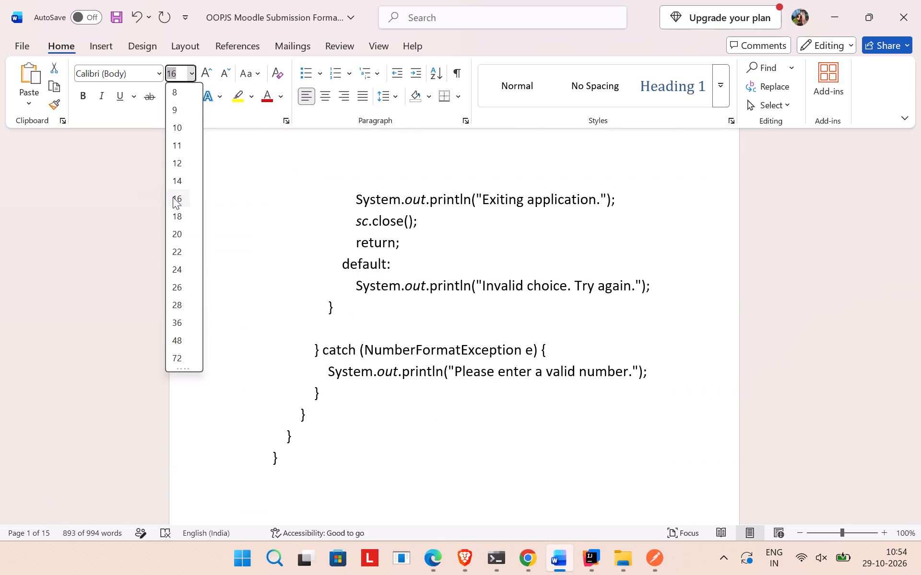
click(178, 180)
Review the resized code from its first lines down to the Screenshots of Model, Controller, and Postman heading.
scroll(264, 365, up, 2)
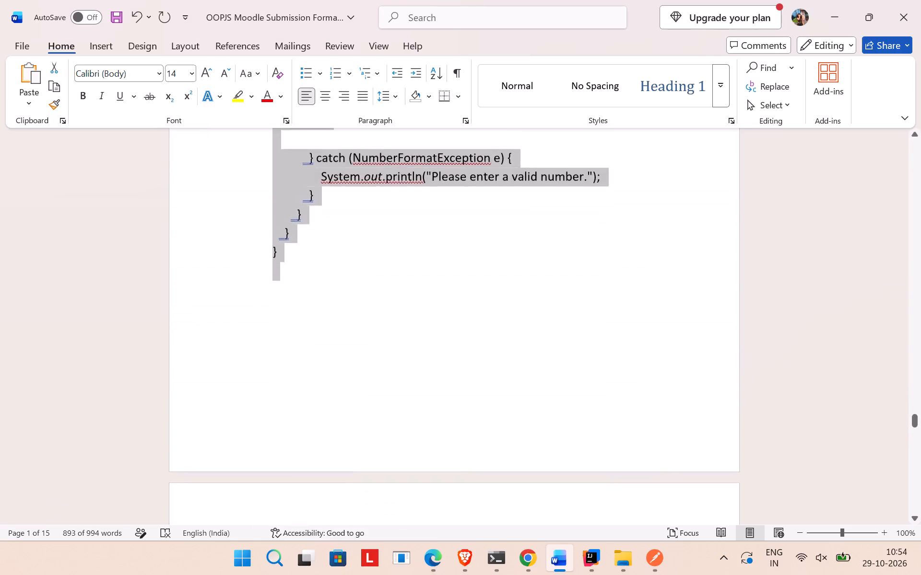
scroll(264, 365, up, 8)
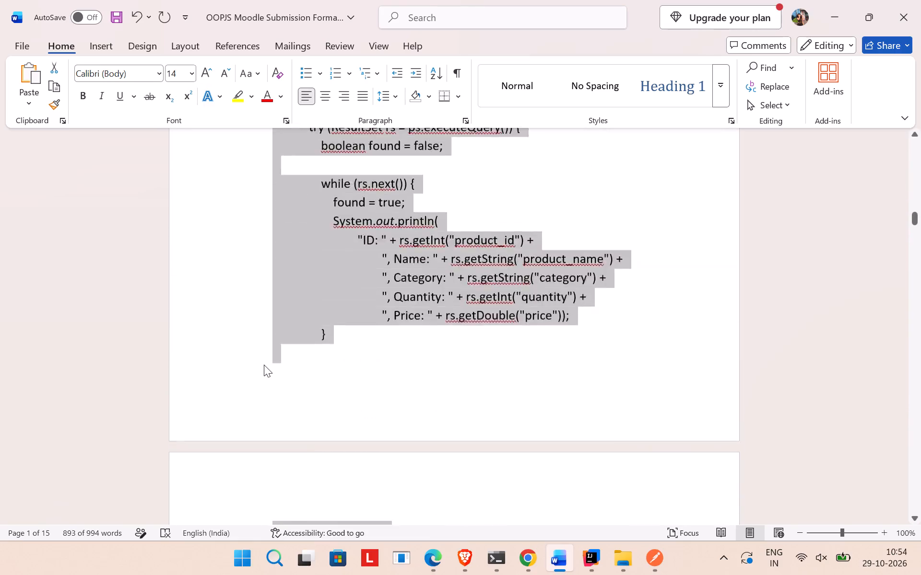
scroll(264, 365, up, 3)
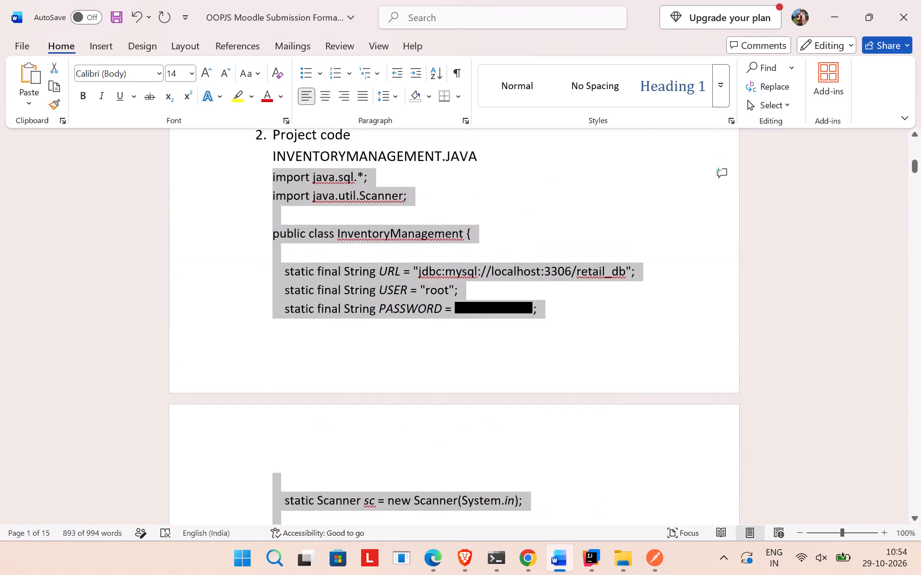
click(206, 381)
click(309, 442)
scroll(309, 442, down, 9)
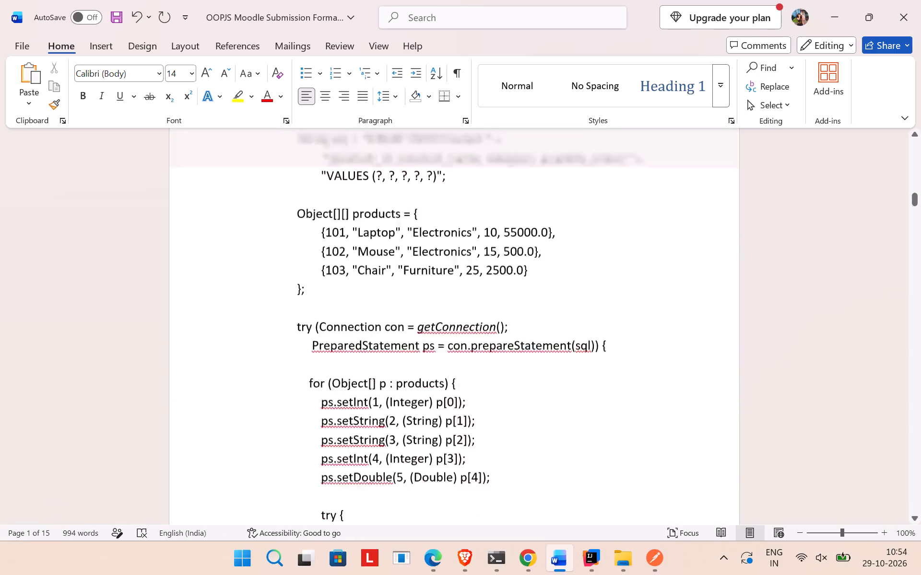
scroll(309, 442, down, 9)
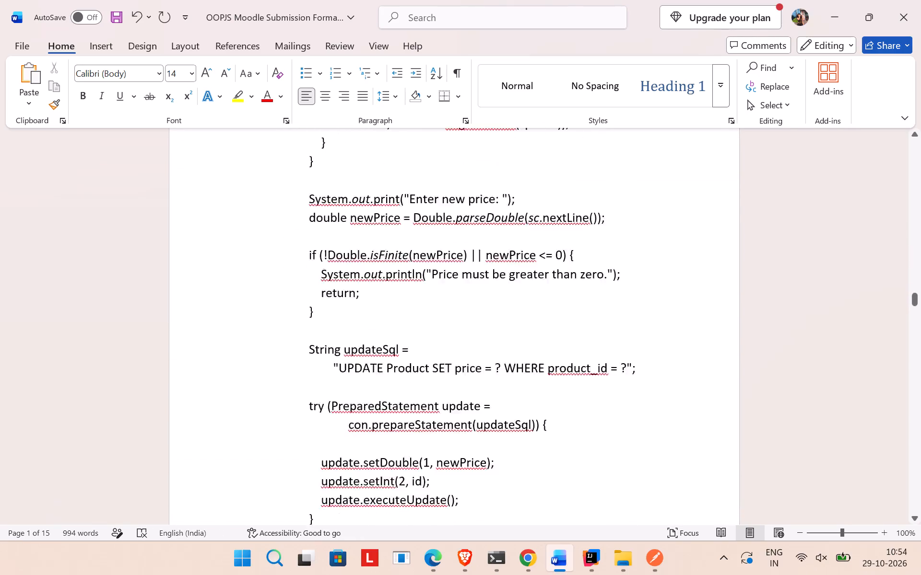
scroll(309, 442, down, 4)
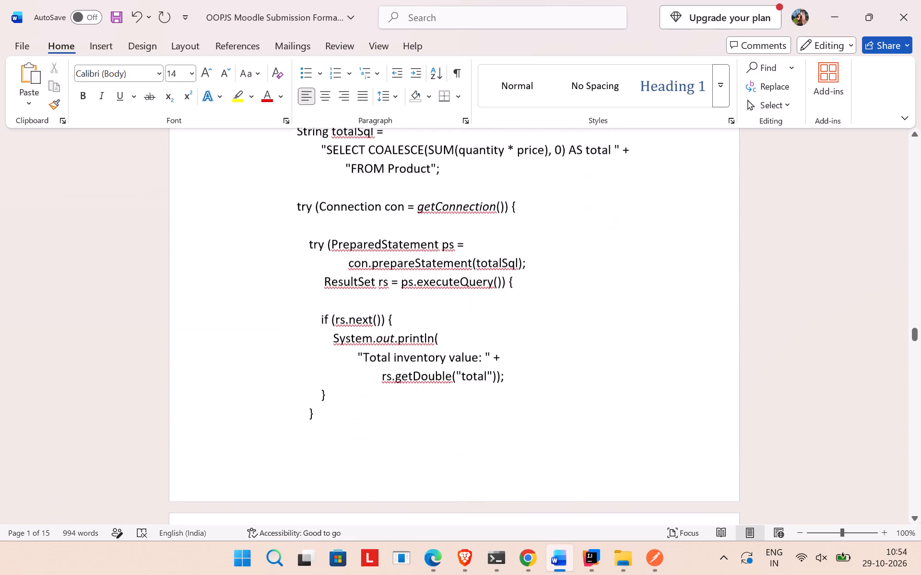
scroll(309, 442, down, 9)
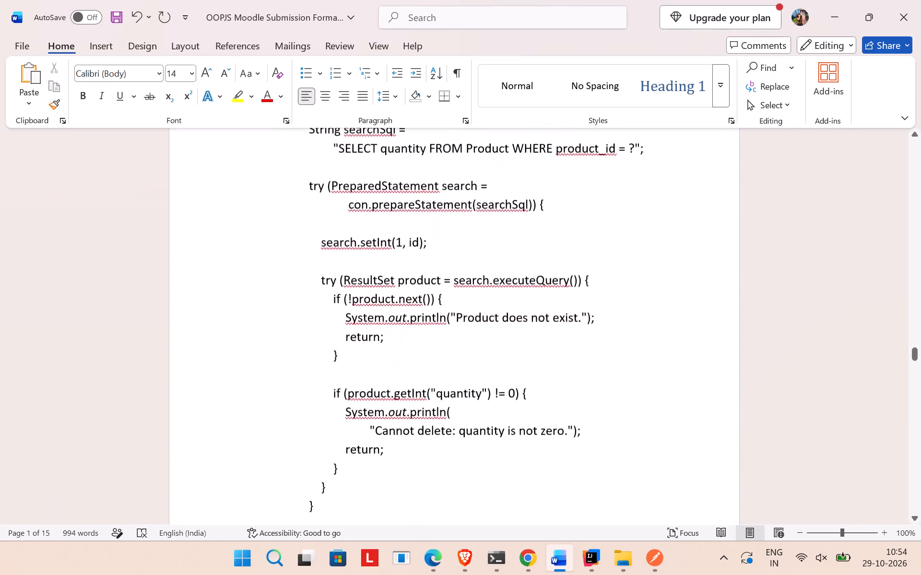
scroll(309, 442, down, 6)
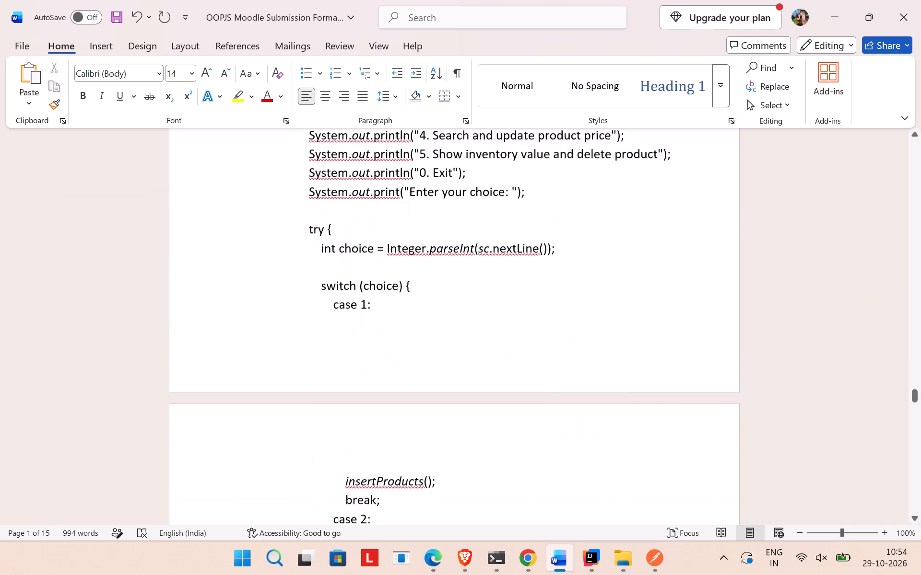
scroll(309, 442, down, 2)
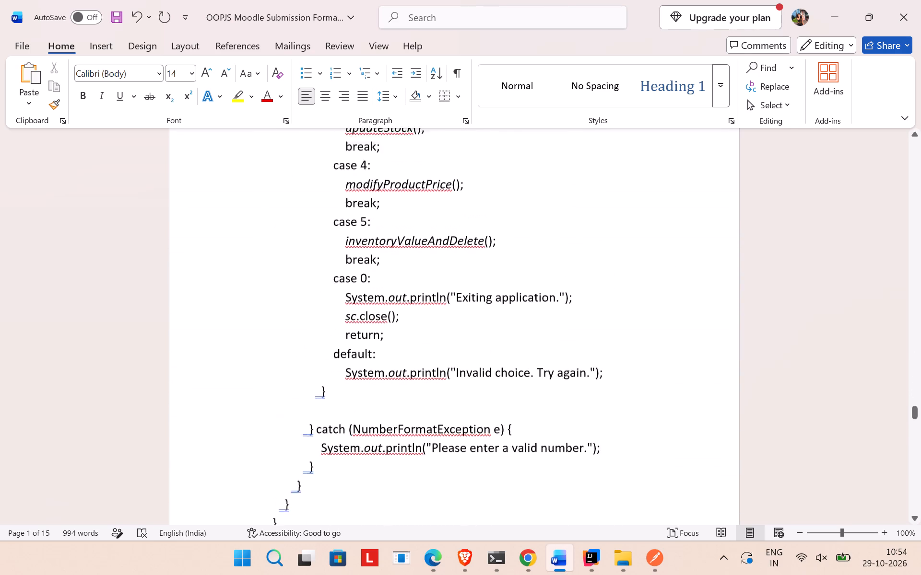
Switch to Chrome and start looking up the KIET site in a new tab by entering "ki".
click(527, 574)
click(677, 5)
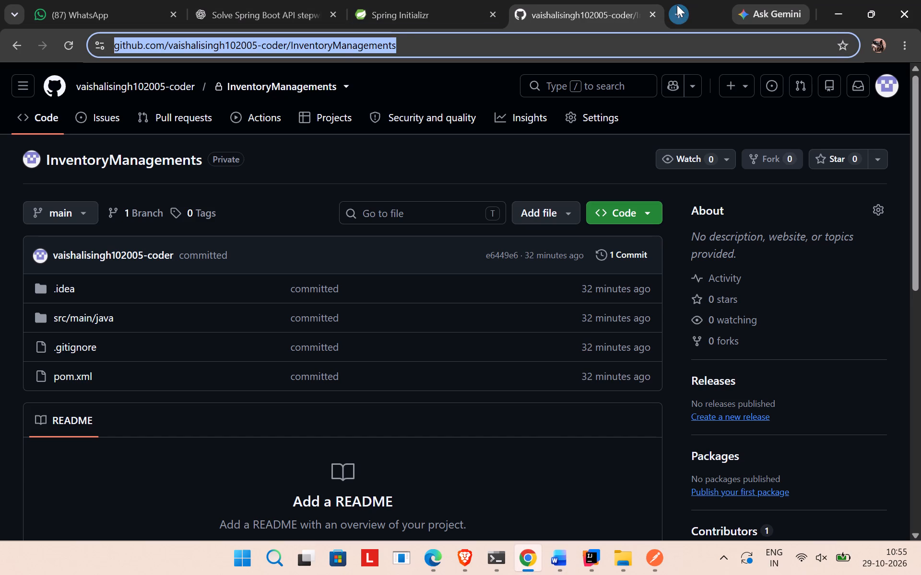
text(ki)
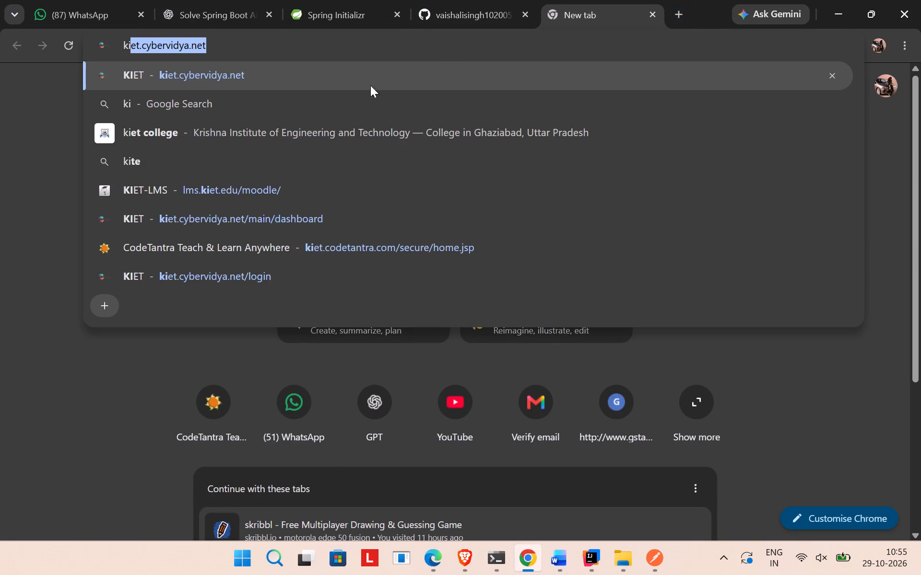
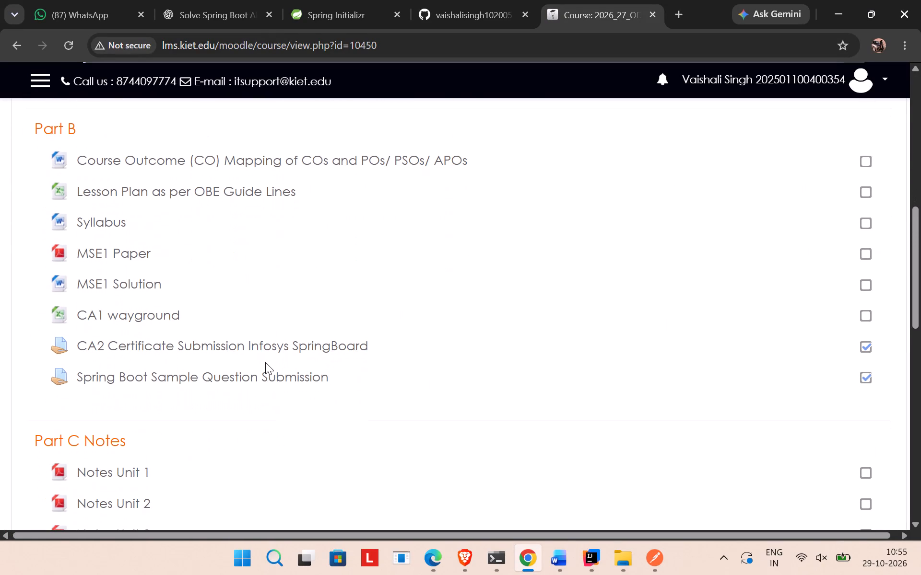
Open the Spring Boot Sample Question Submission assignment in Part B of the course and review its submission status.
scroll(266, 397, down, 5)
scroll(266, 397, up, 1)
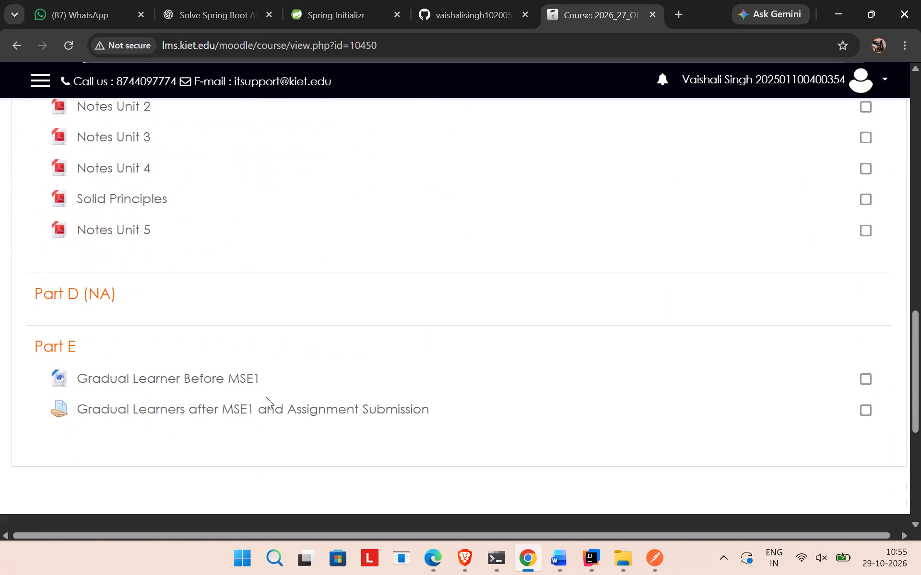
scroll(266, 397, up, 1)
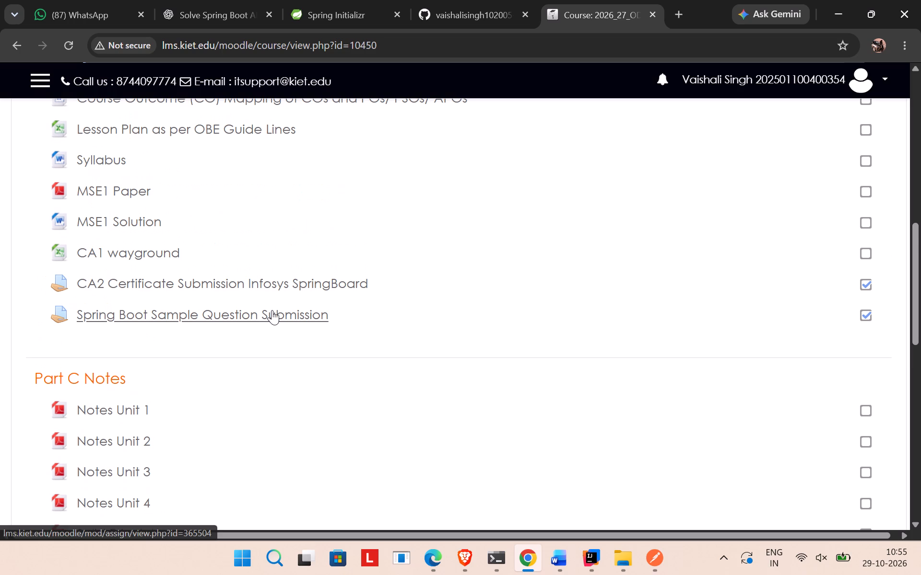
click(272, 310)
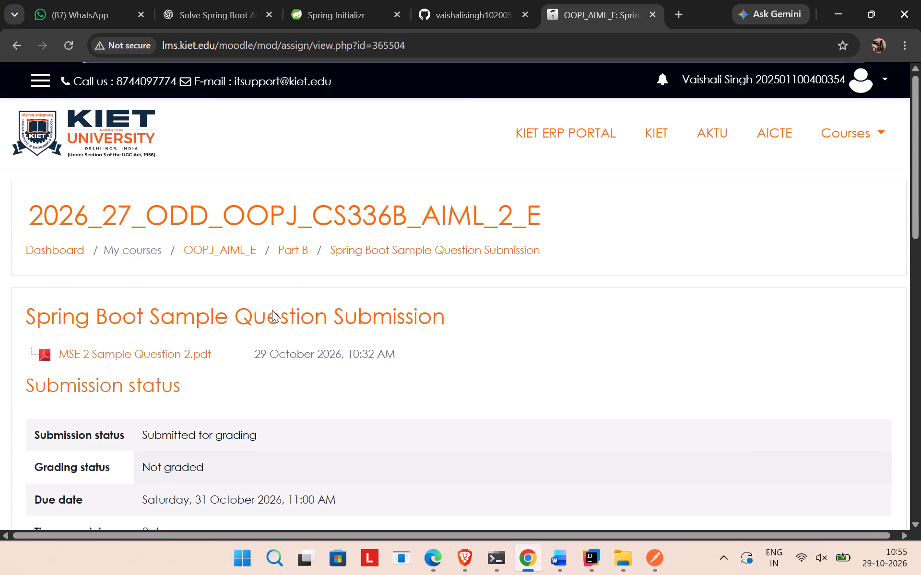
scroll(230, 397, down, 6)
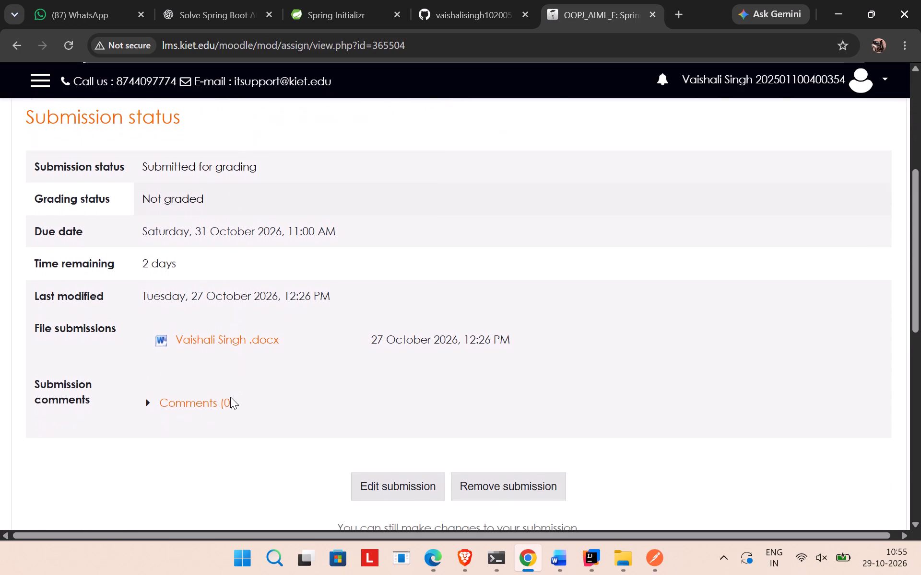
scroll(230, 397, down, 2)
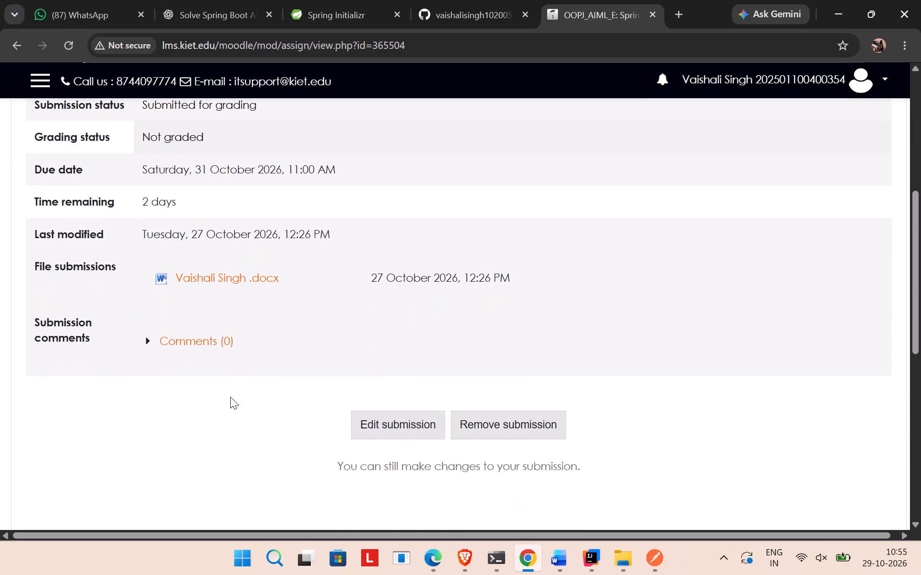
Open the assignment's submission for editing, examine the file submission area and accepted file types, and return to the submission status page.
click(359, 414)
scroll(346, 365, up, 1)
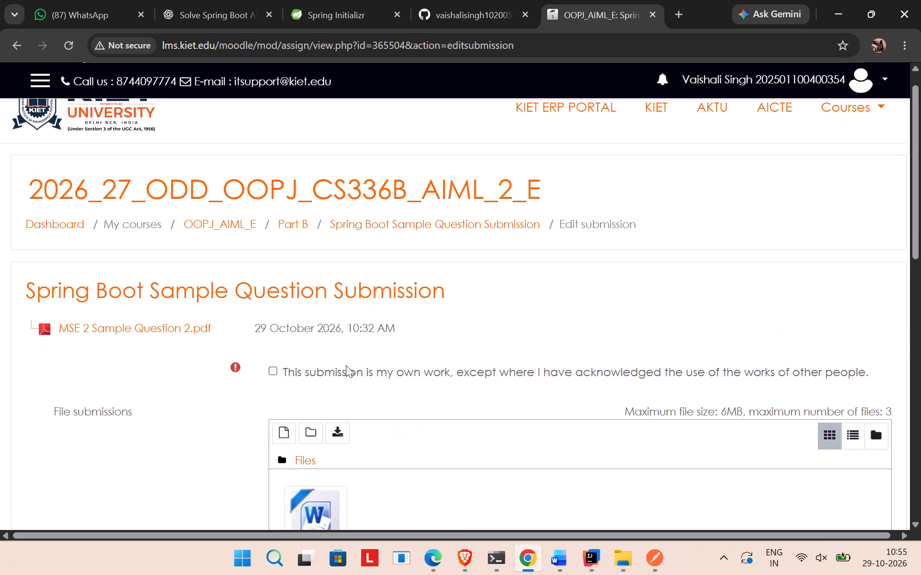
scroll(346, 365, up, 2)
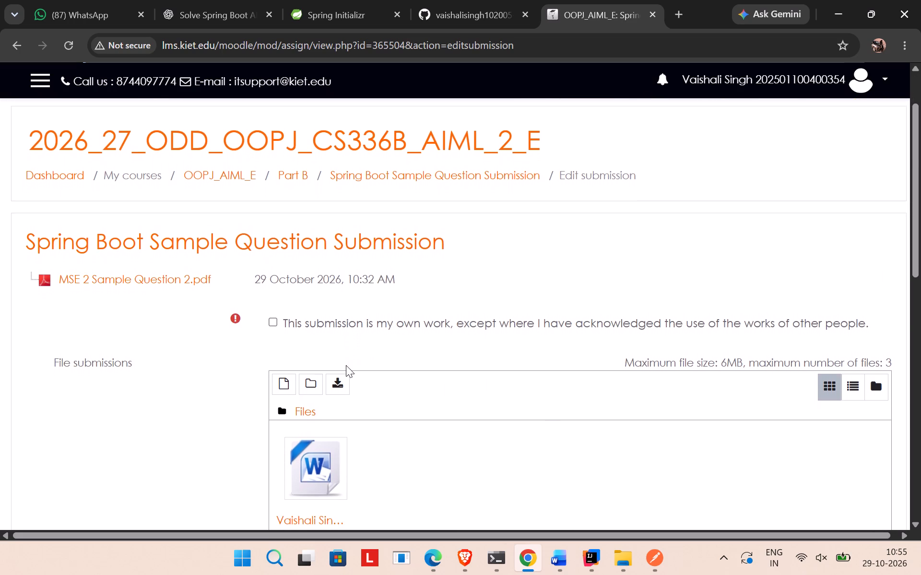
scroll(346, 365, up, 2)
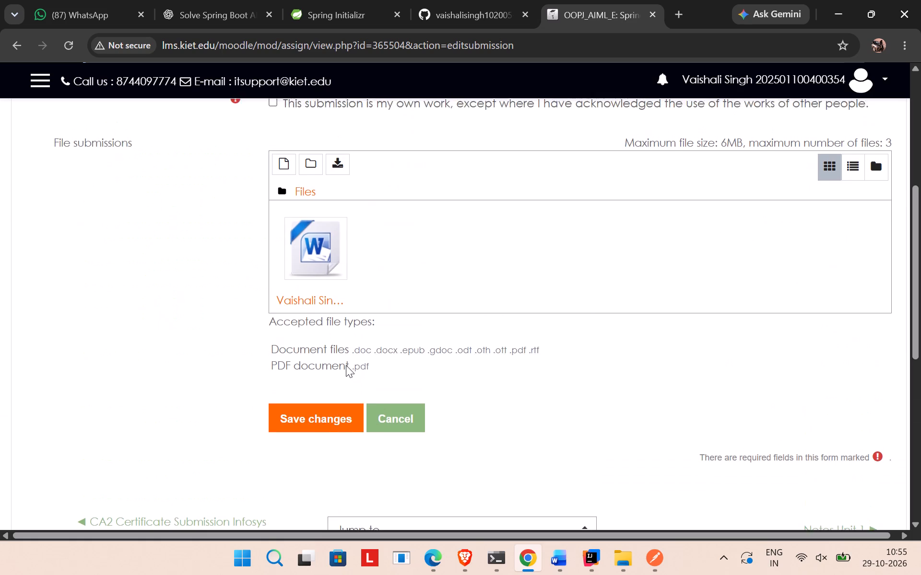
scroll(346, 365, up, 3)
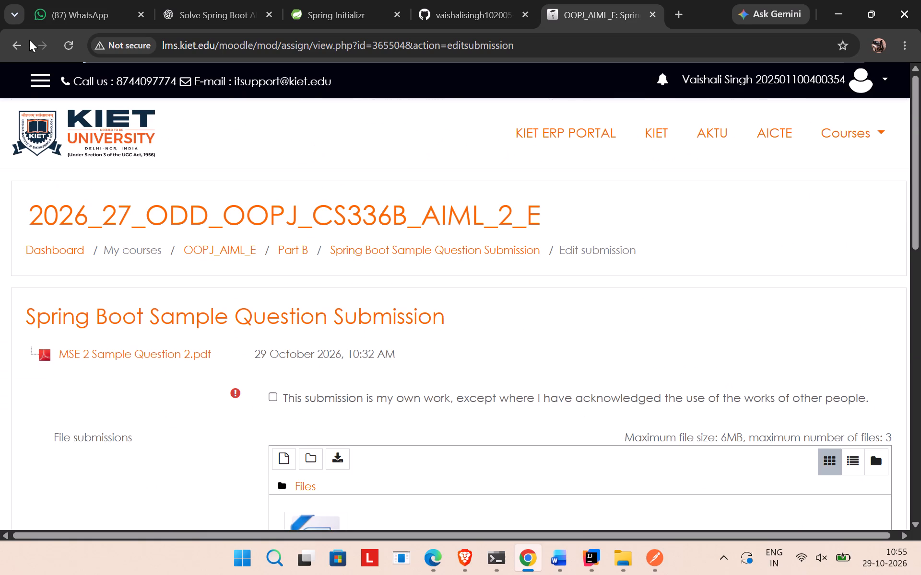
click(20, 47)
scroll(140, 262, up, 7)
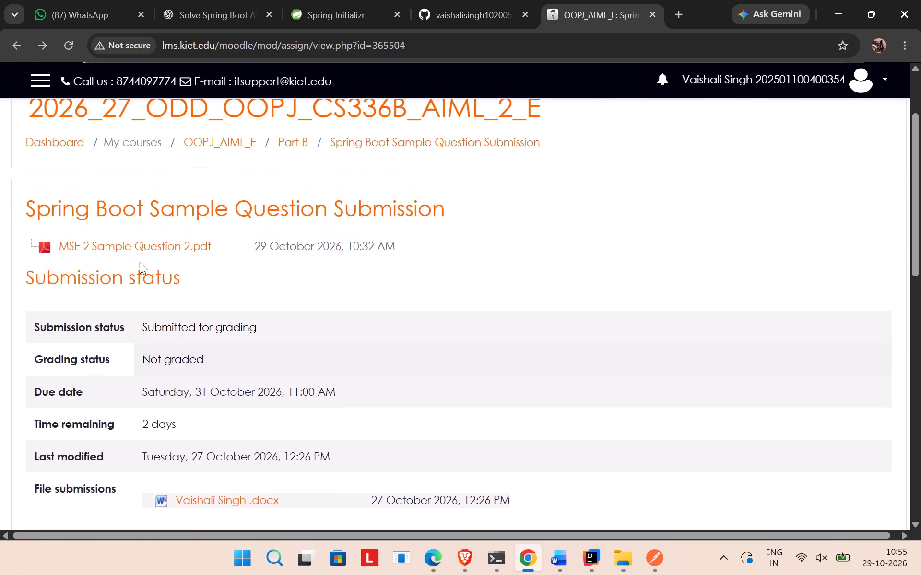
scroll(140, 262, up, 2)
scroll(156, 436, down, 2)
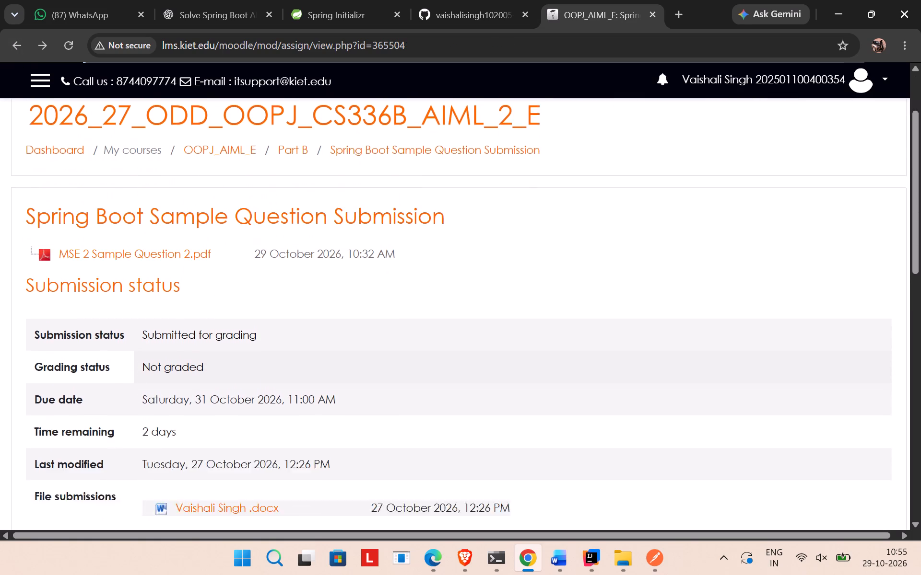
scroll(156, 436, down, 5)
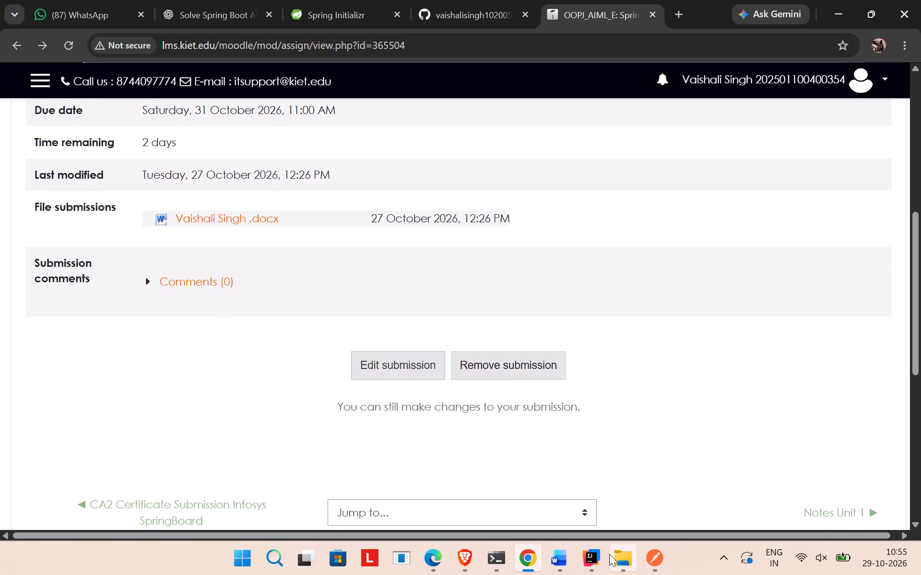
Check the end of the pasted Java code in Word and view the InventoryManagements repository on GitHub in Chrome.
click(550, 558)
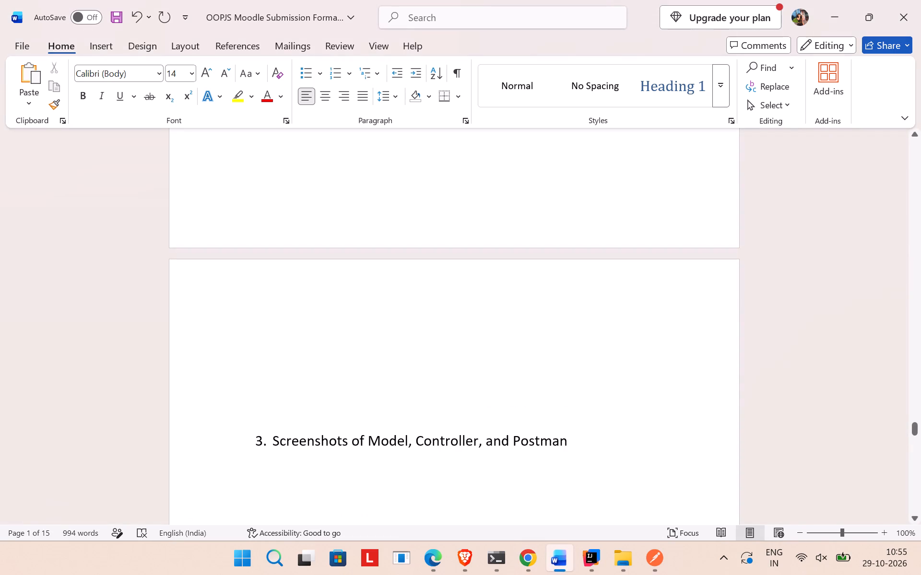
scroll(514, 405, up, 7)
scroll(514, 405, down, 6)
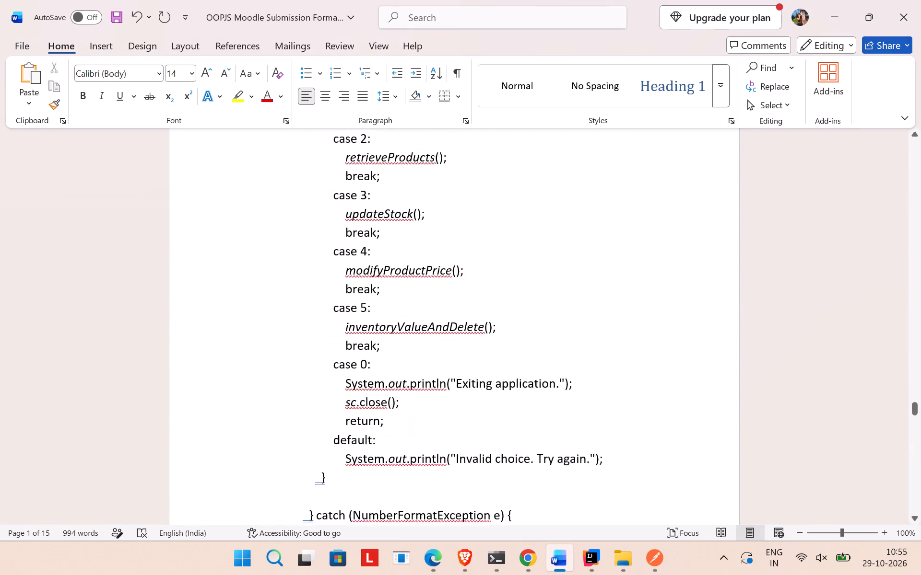
scroll(514, 405, down, 2)
click(529, 574)
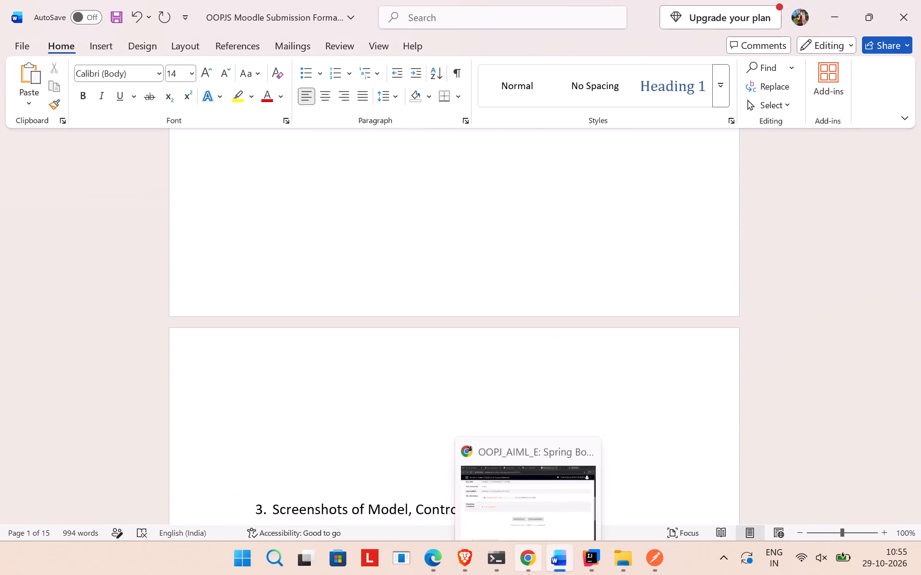
click(460, 4)
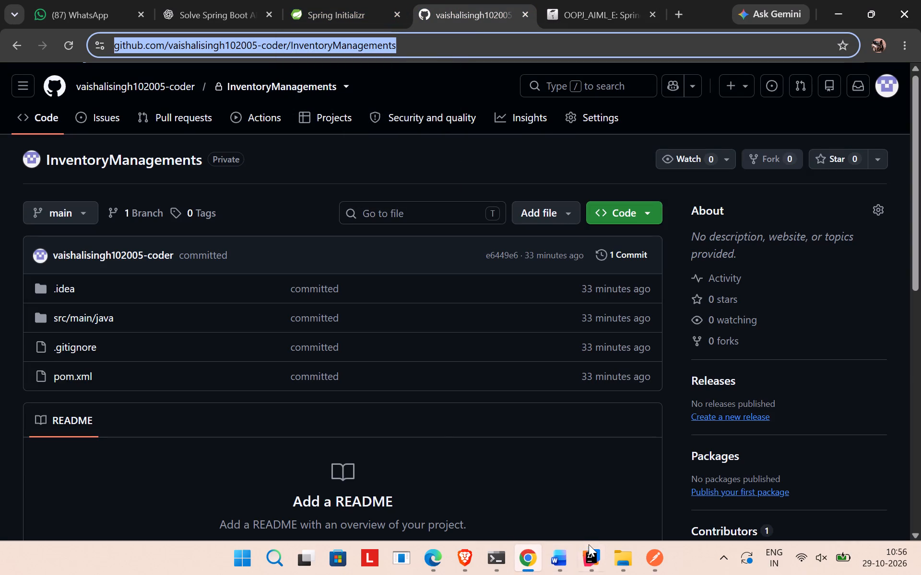
Switch to IntelliJ IDEA, open pom.xml from the InventoryManagements project, and copy its entire contents.
click(582, 555)
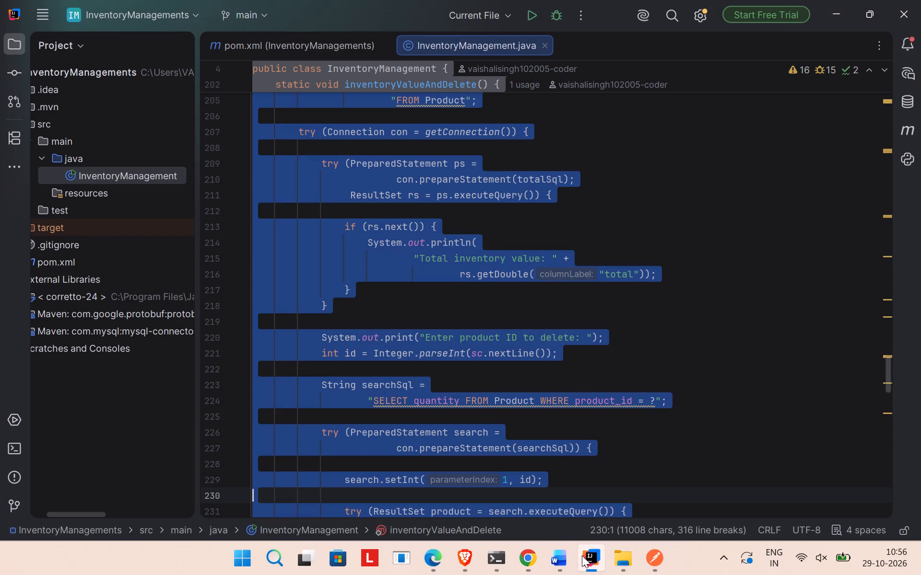
scroll(97, 216, right, 2)
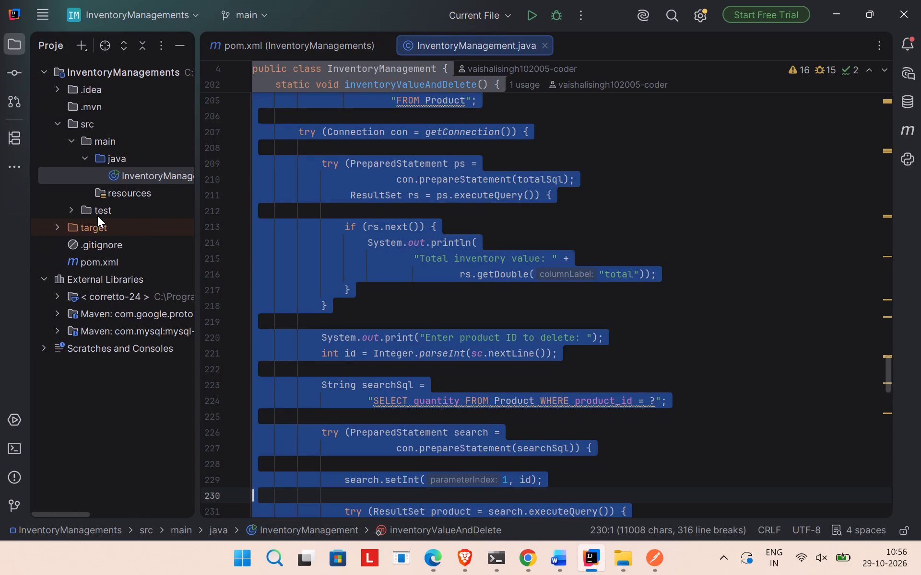
double_click(107, 260)
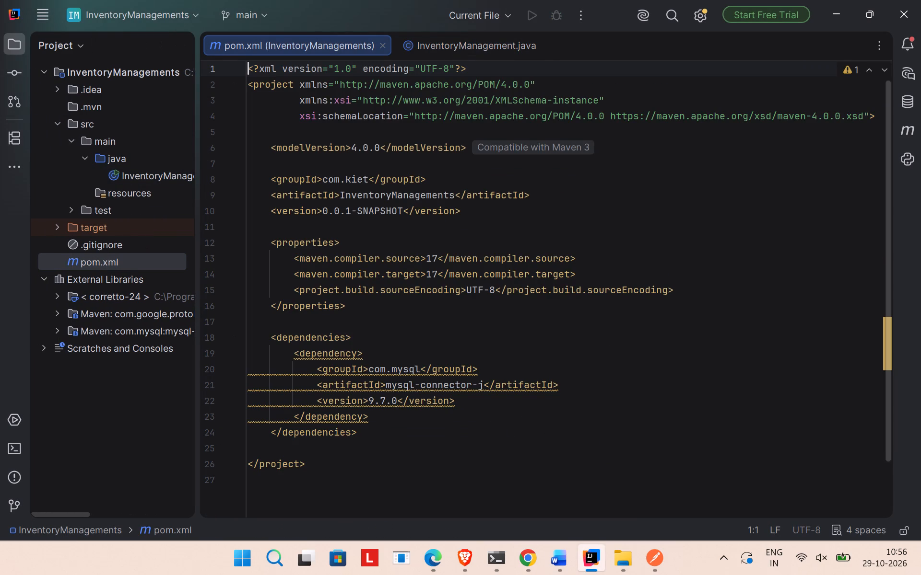
key(ctrl+a)
key(ctrl+c)
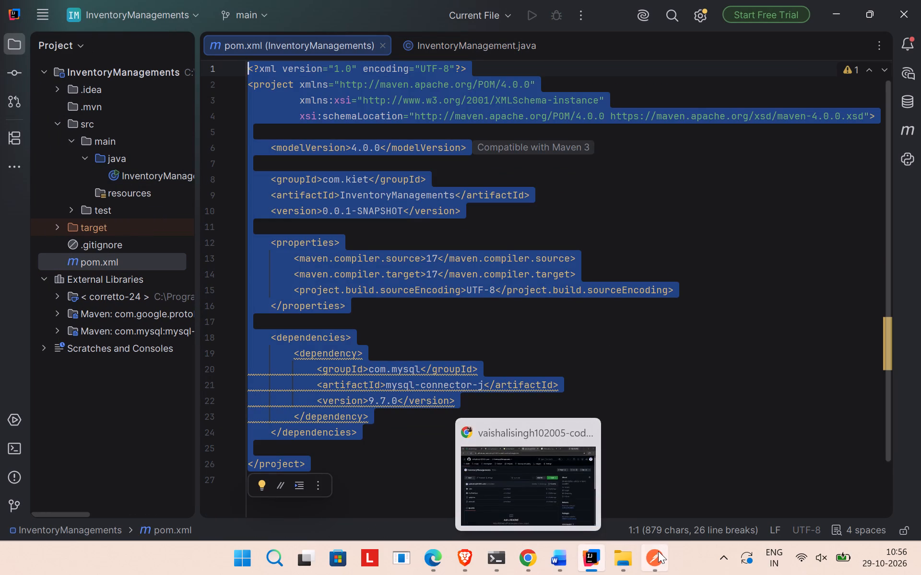
In the Word document, add the file name pom.xml below the Java code's final brace and colour it red.
click(553, 556)
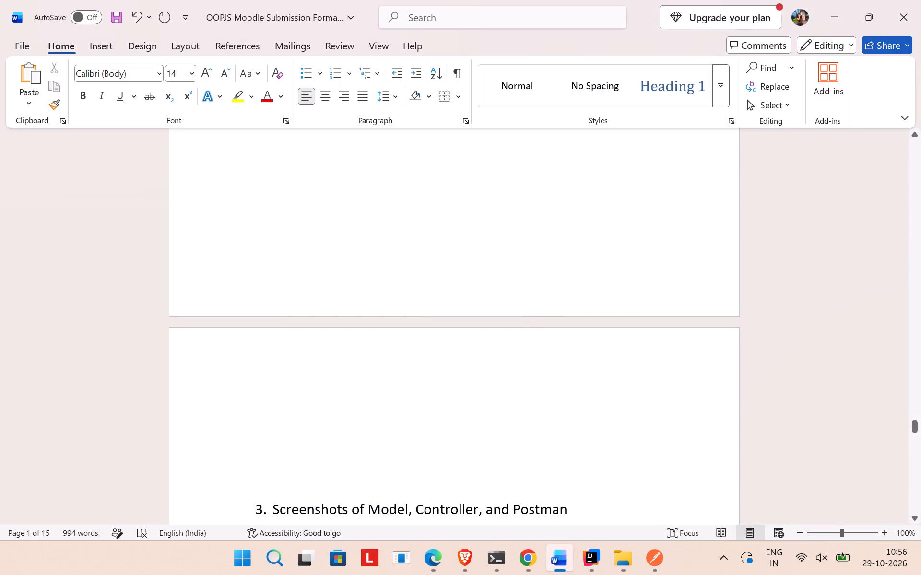
scroll(459, 368, up, 2)
scroll(459, 368, down, 1)
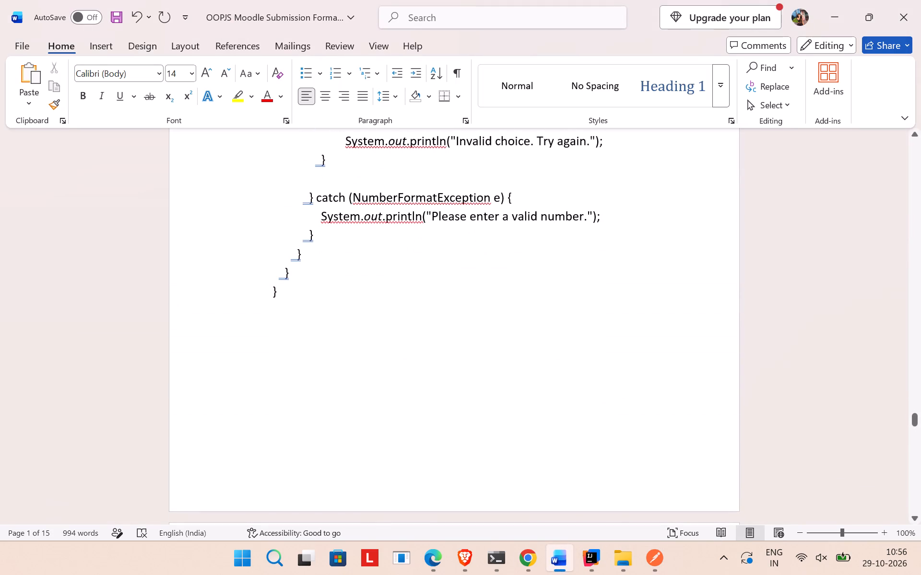
click(347, 351)
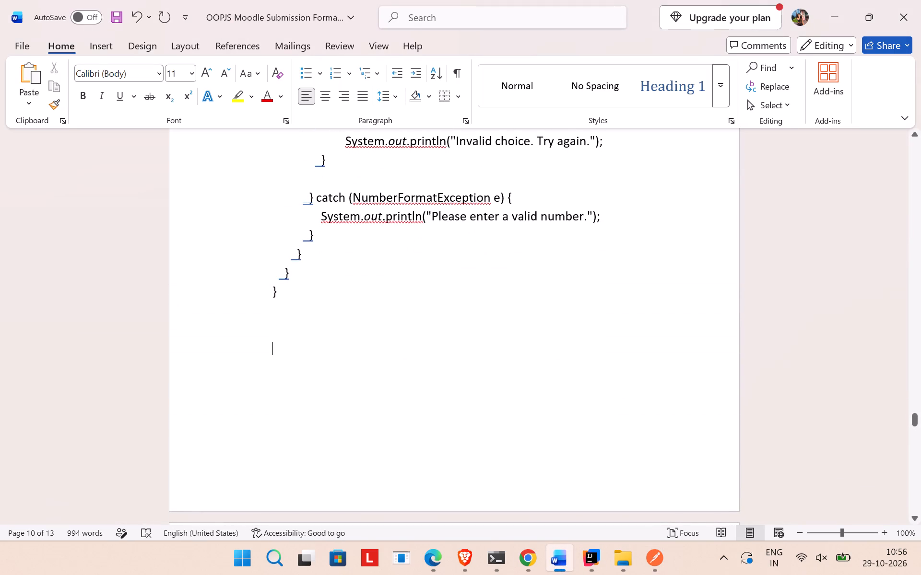
text(pio)
key(BackSpace)
key(BackSpace)
text(om.xml)
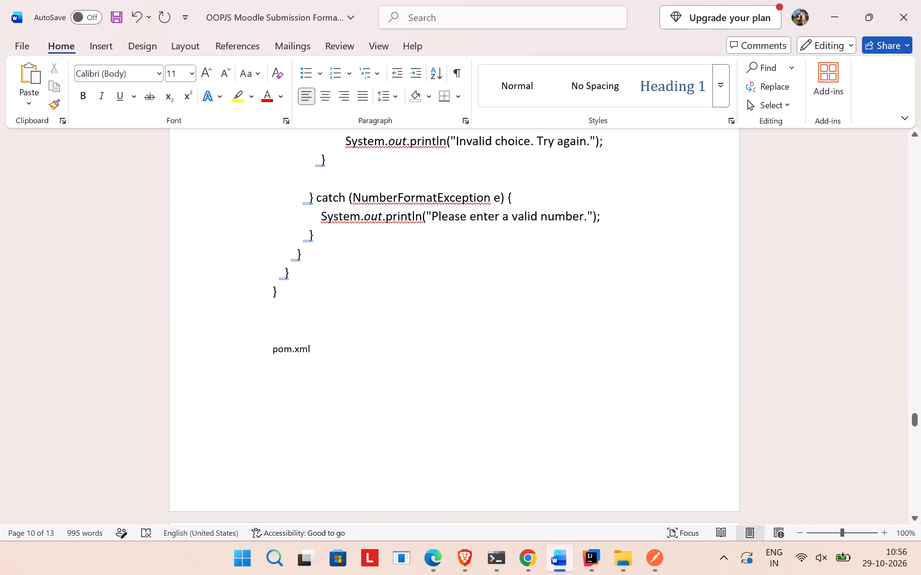
drag(273, 352, 317, 348)
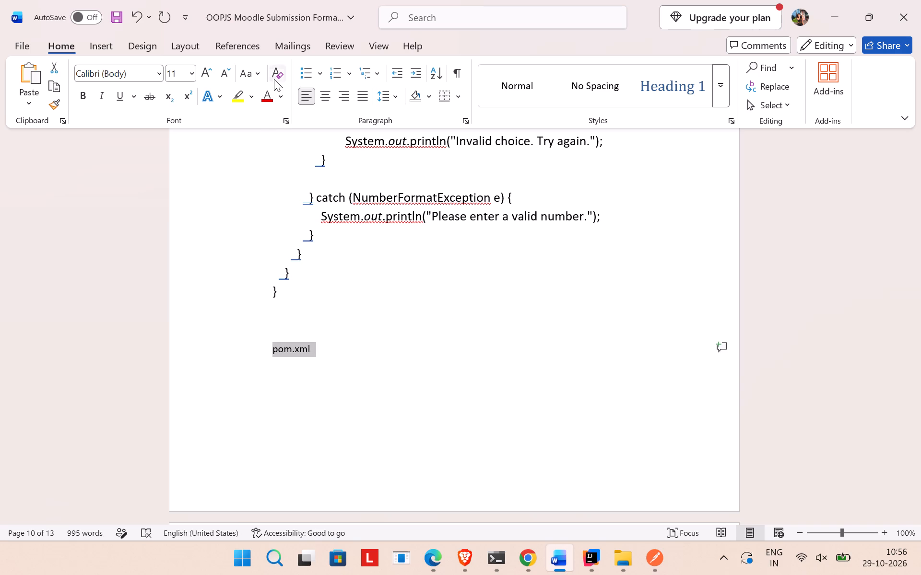
click(268, 95)
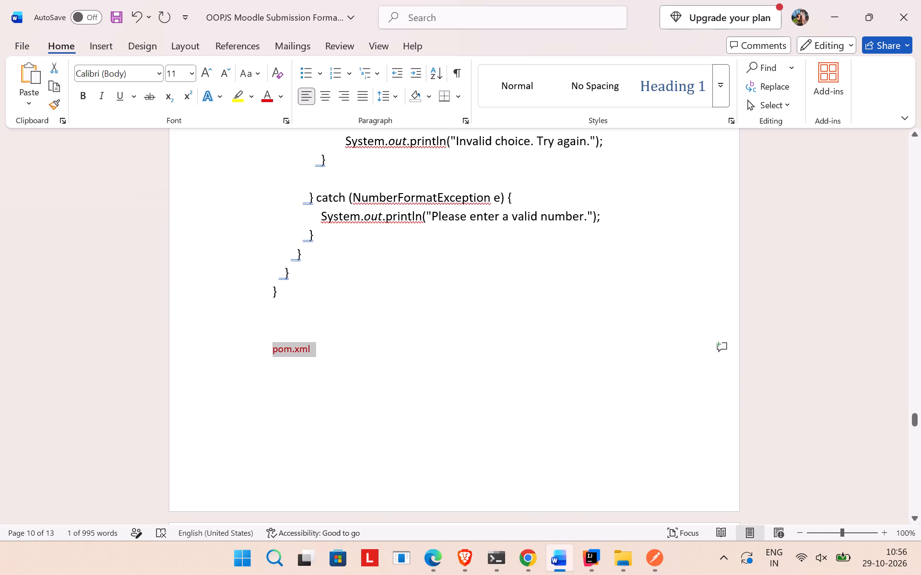
Paste the copied XML on a new line below the pom.xml file name and check the pasted content.
click(347, 346)
key(Return)
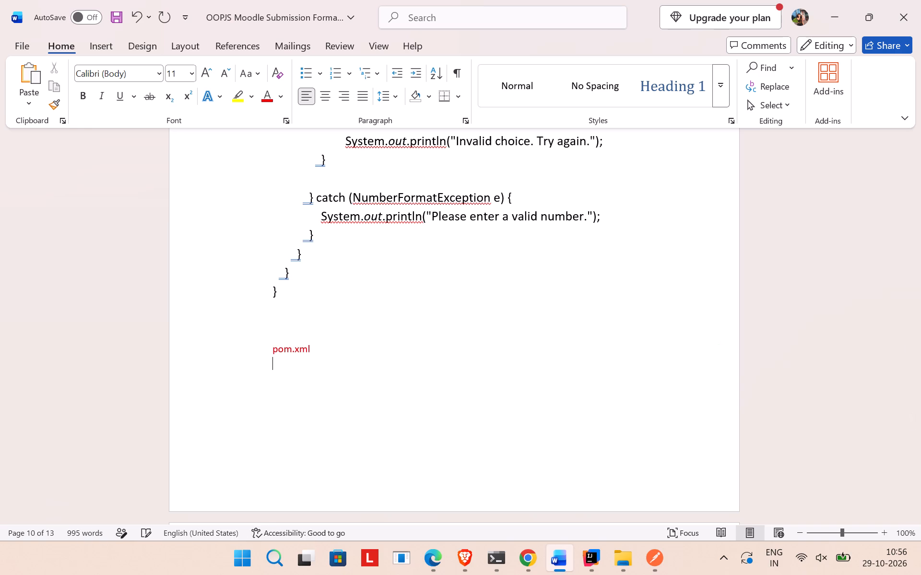
key(ctrl+v)
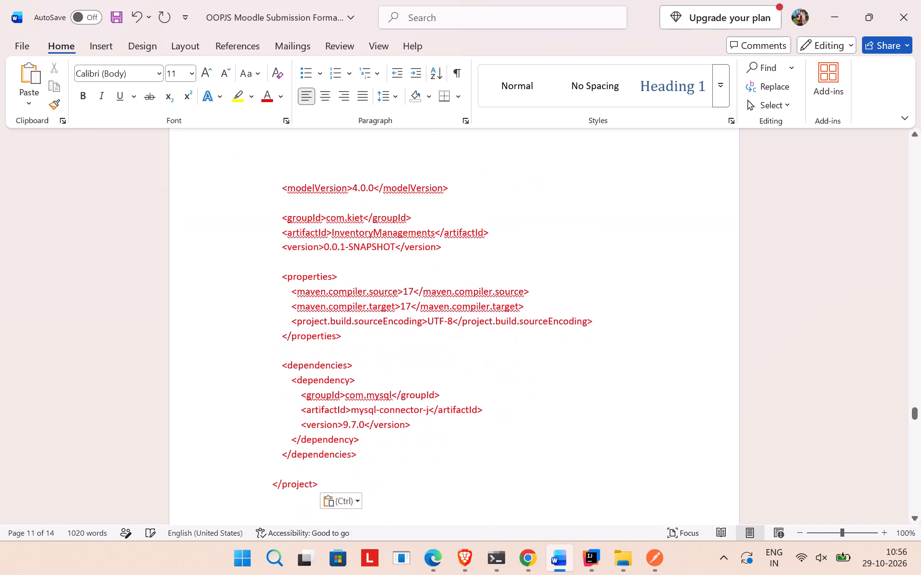
scroll(347, 346, up, 3)
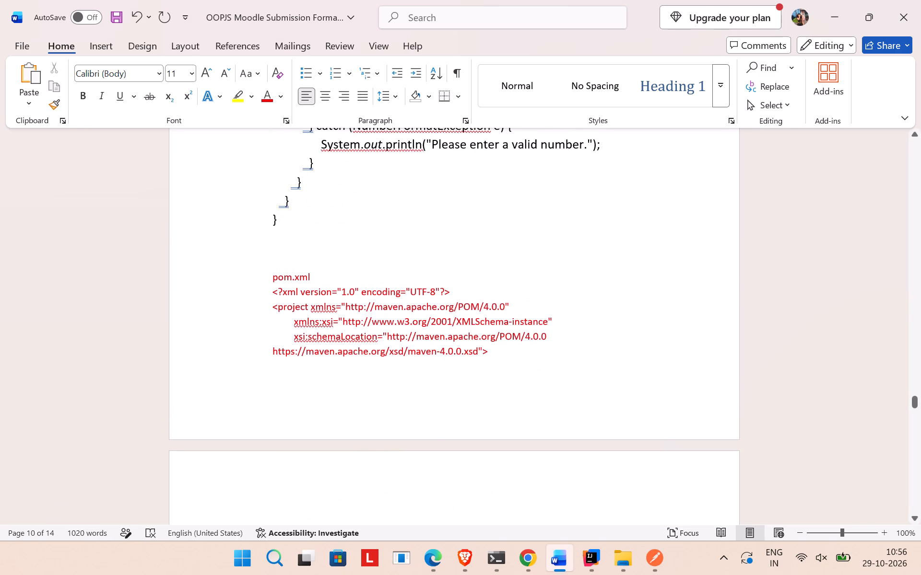
scroll(366, 444, down, 6)
scroll(366, 444, up, 2)
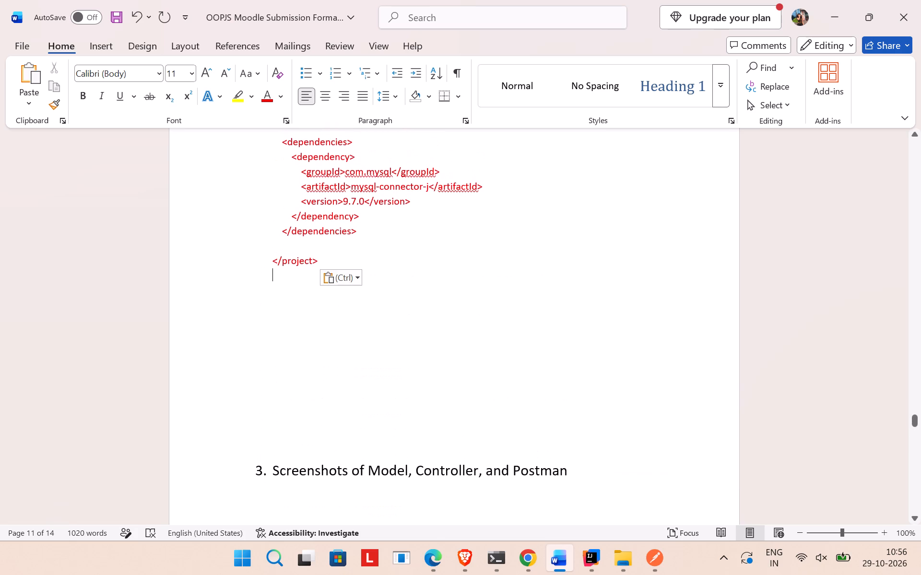
Review pom.xml in IntelliJ IDEA, the screenshot sections 3 and 4 in Word, the Pictures Screenshots folder and the GitHub repository.
click(517, 553)
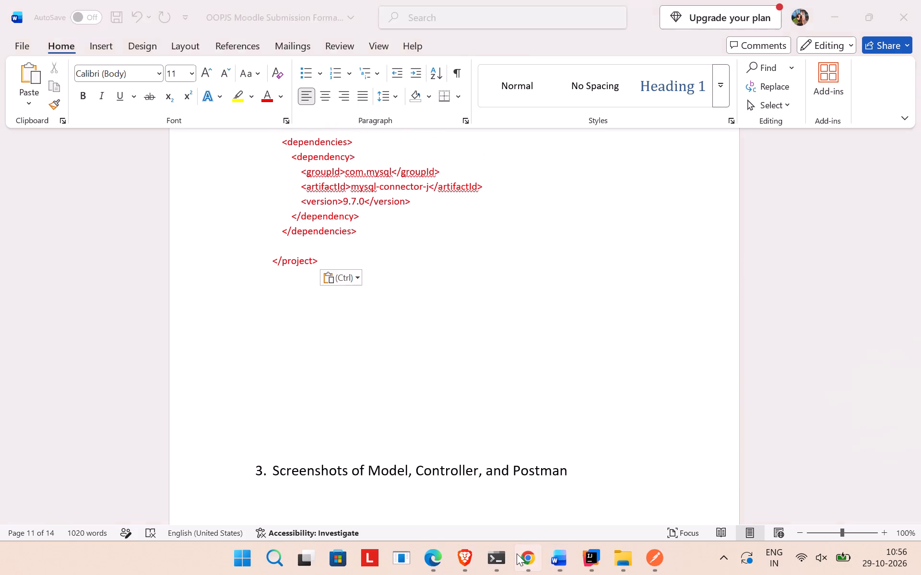
click(592, 555)
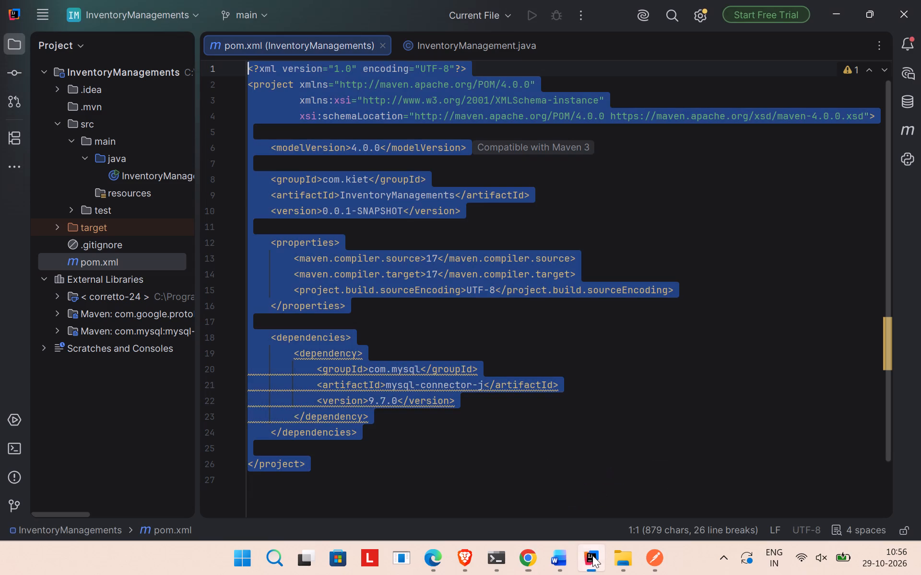
scroll(436, 397, down, 1)
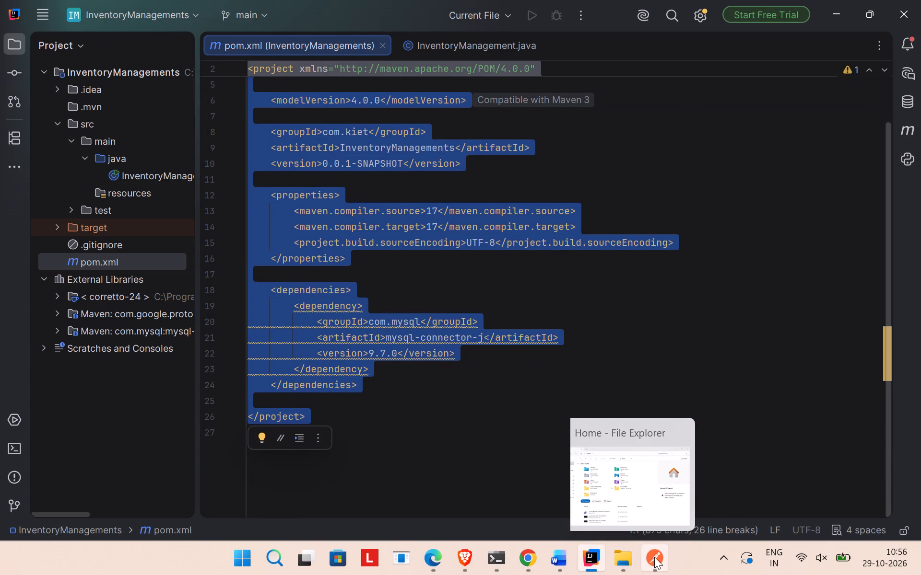
click(559, 548)
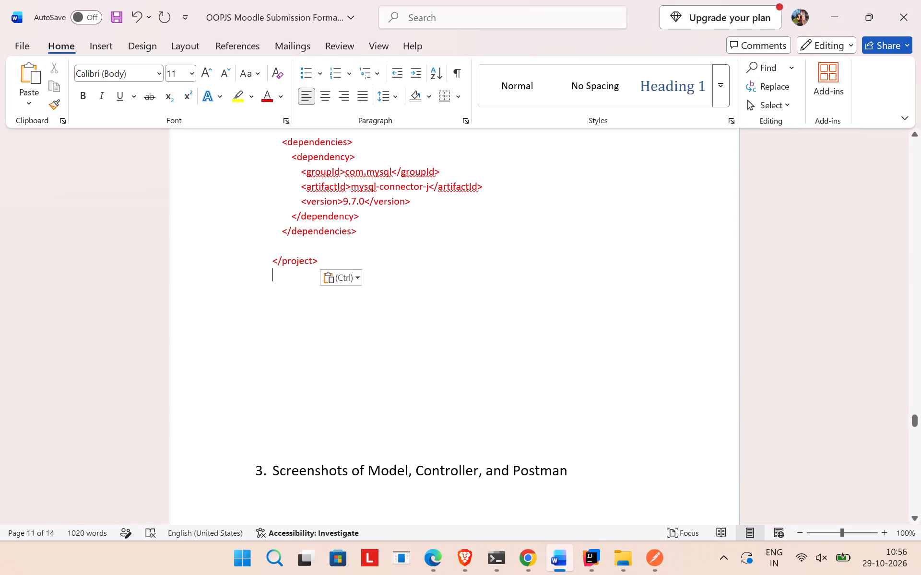
scroll(498, 417, down, 2)
click(420, 299)
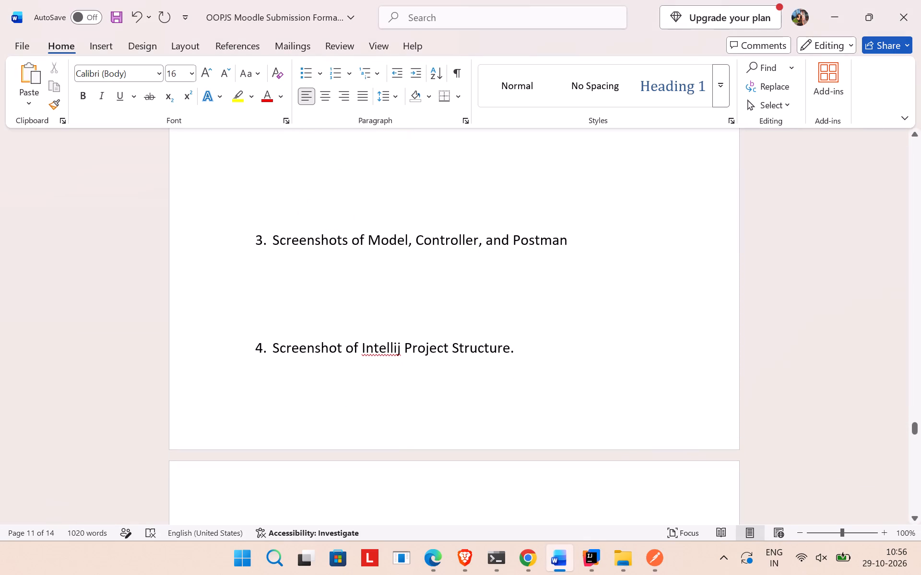
click(621, 565)
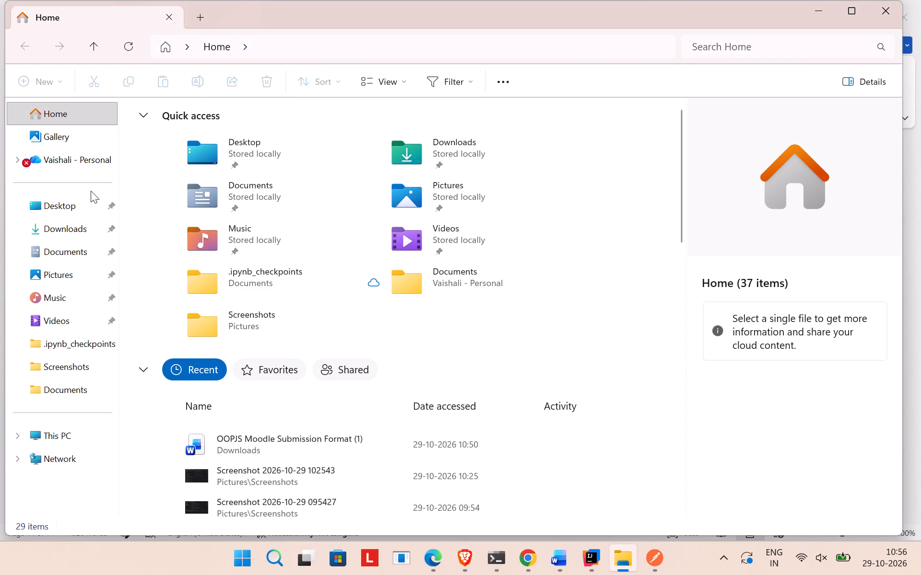
click(86, 363)
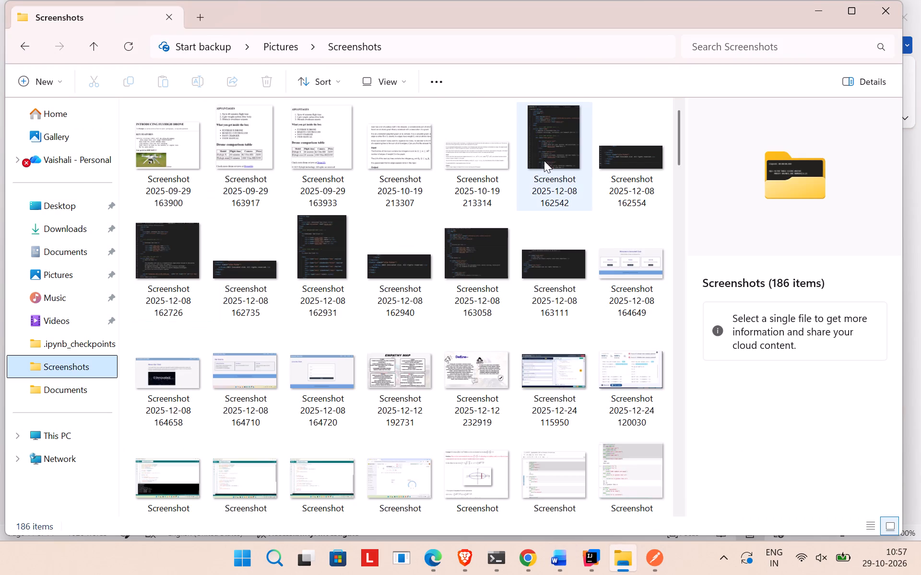
click(523, 550)
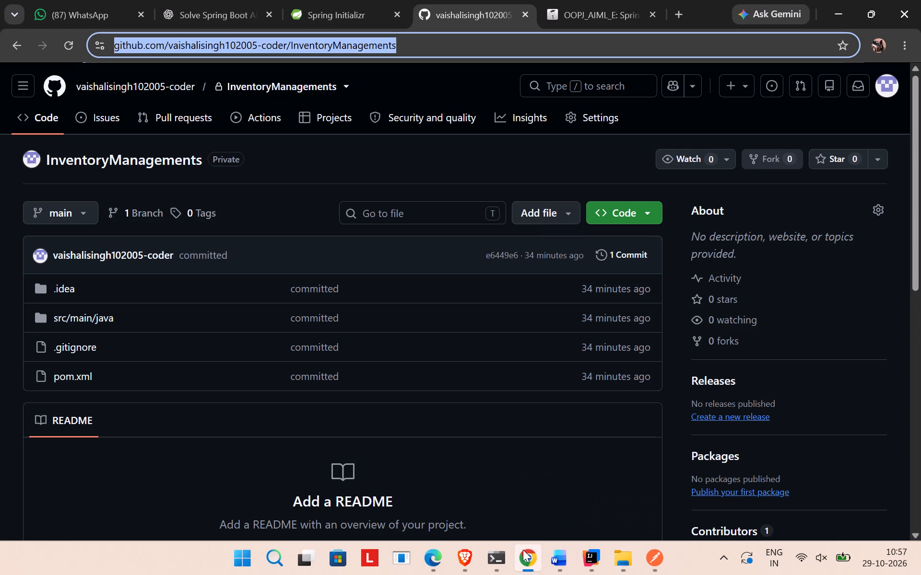
In IntelliJ IDEA, open Project Structure for InventoryManagements and capture a screenshot of the whole dialog.
click(584, 563)
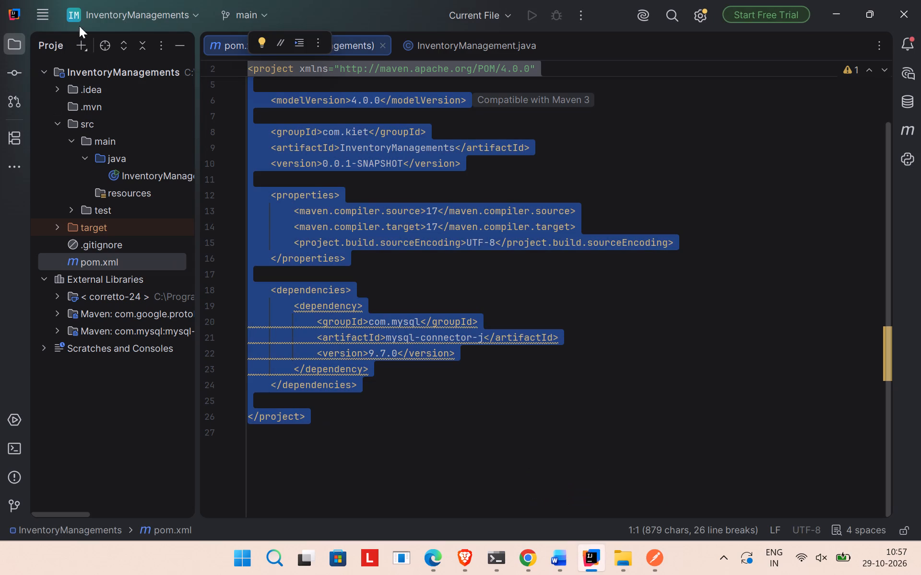
click(51, 10)
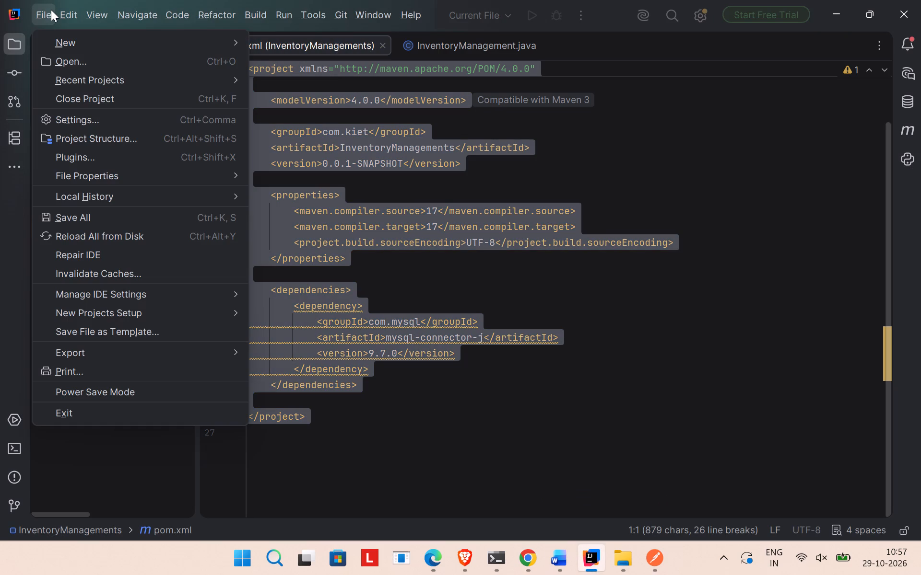
click(80, 147)
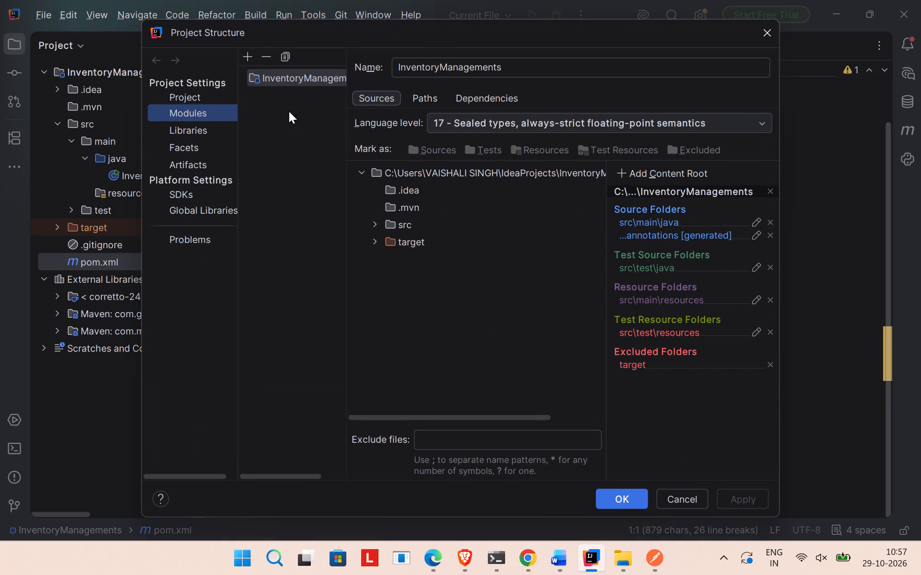
key(shift+super+s)
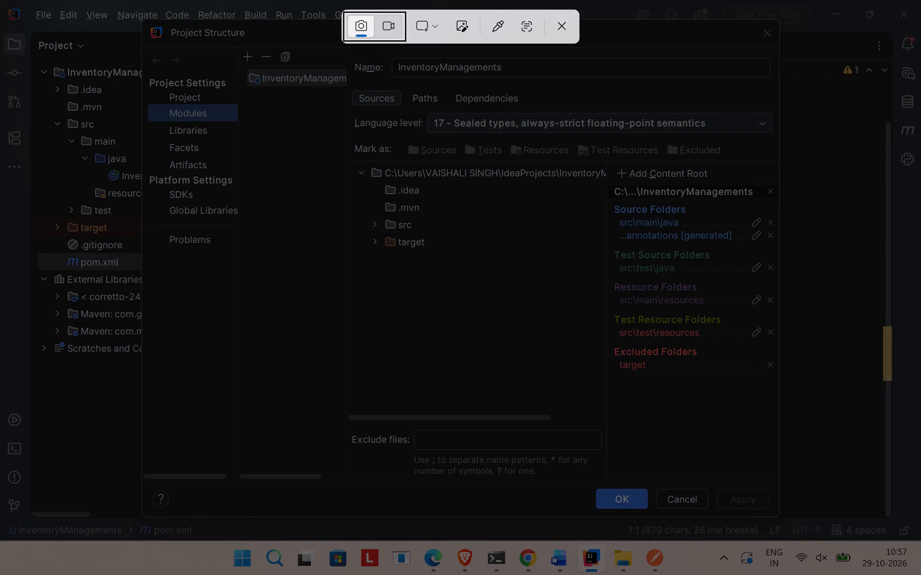
drag(143, 20, 775, 494)
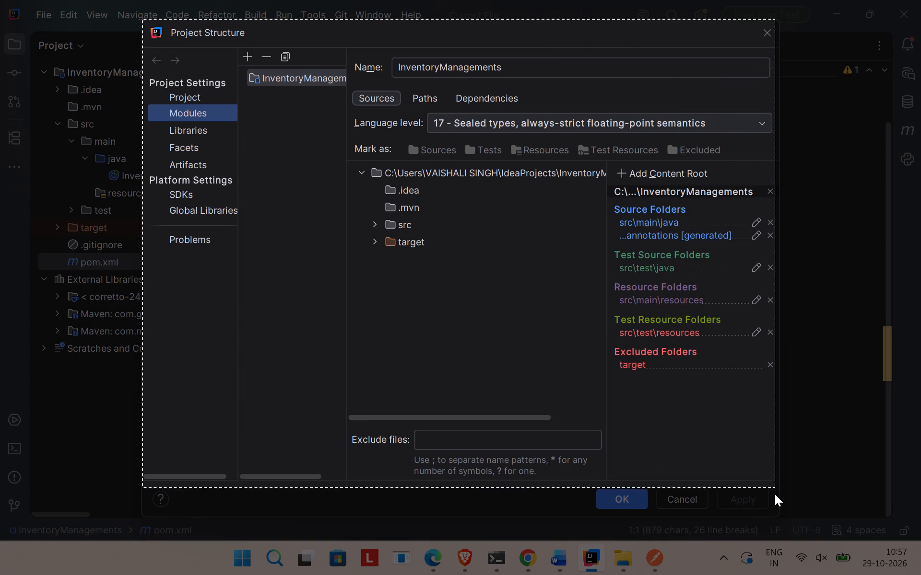
drag(775, 494, 788, 516)
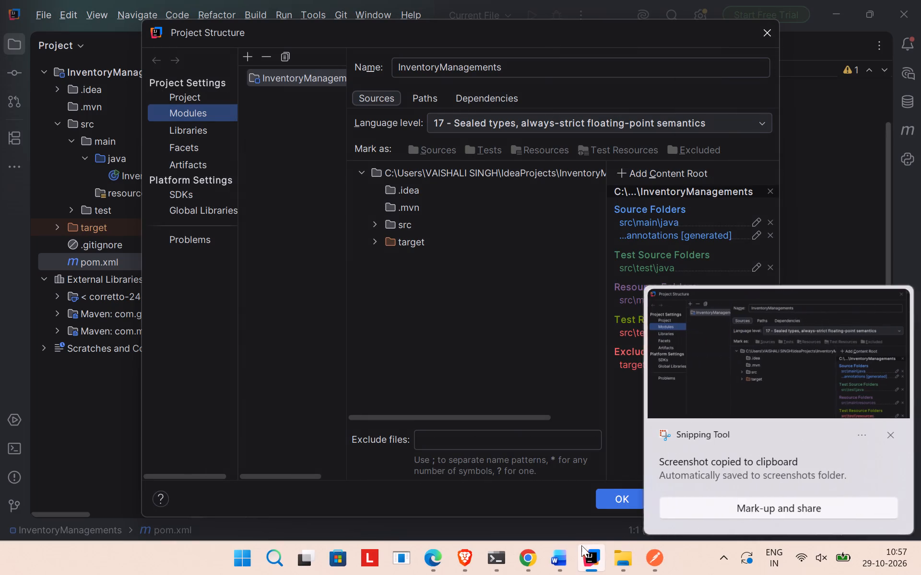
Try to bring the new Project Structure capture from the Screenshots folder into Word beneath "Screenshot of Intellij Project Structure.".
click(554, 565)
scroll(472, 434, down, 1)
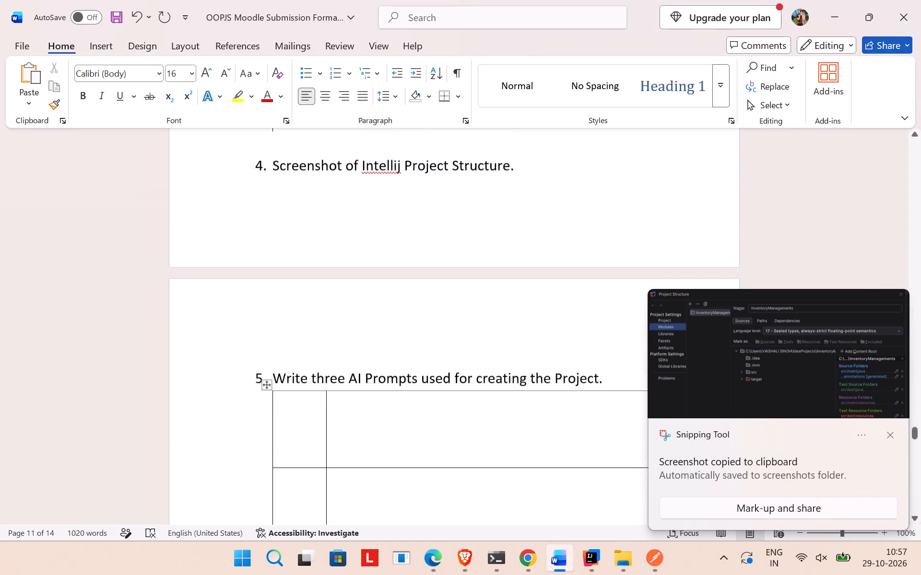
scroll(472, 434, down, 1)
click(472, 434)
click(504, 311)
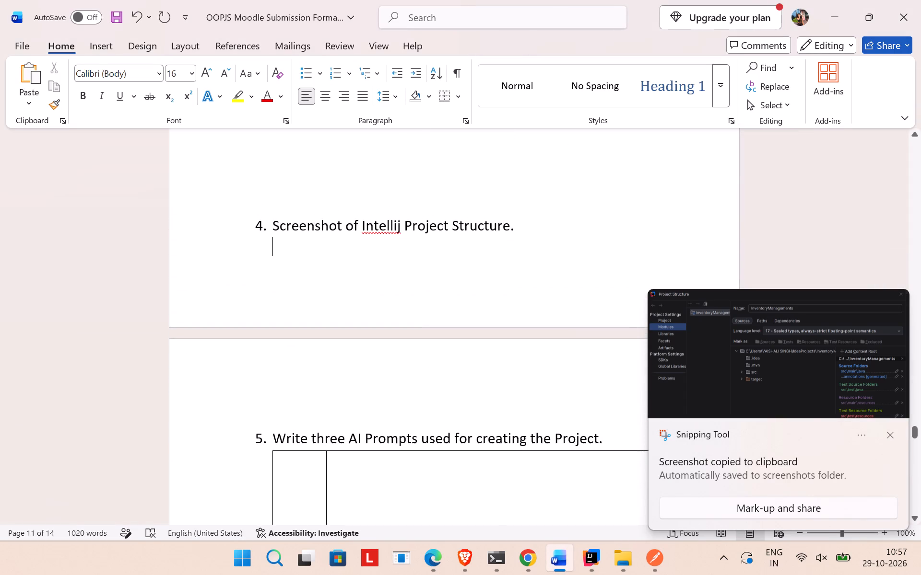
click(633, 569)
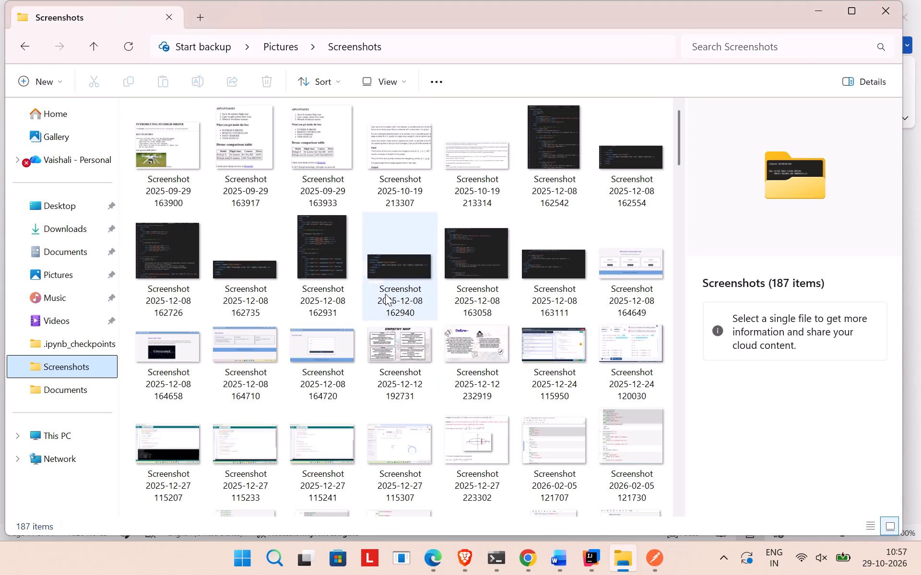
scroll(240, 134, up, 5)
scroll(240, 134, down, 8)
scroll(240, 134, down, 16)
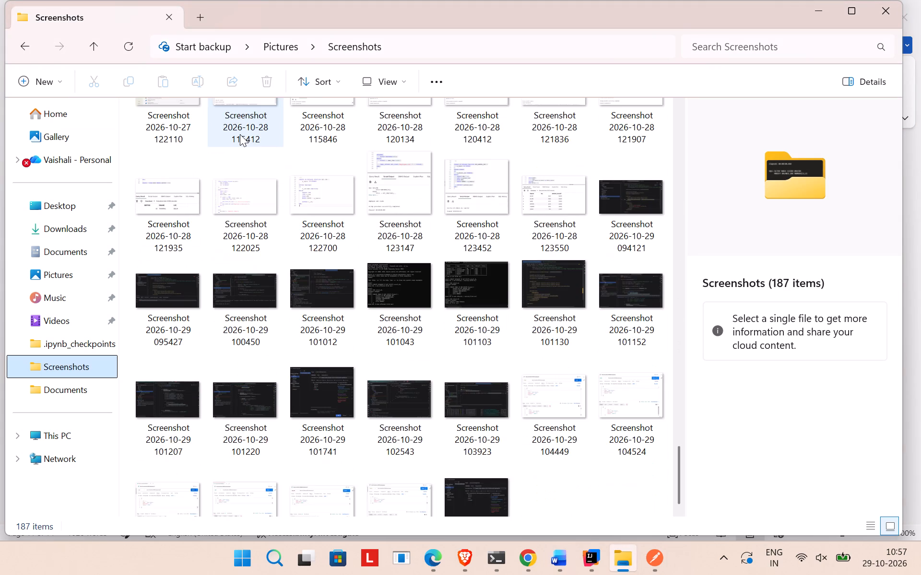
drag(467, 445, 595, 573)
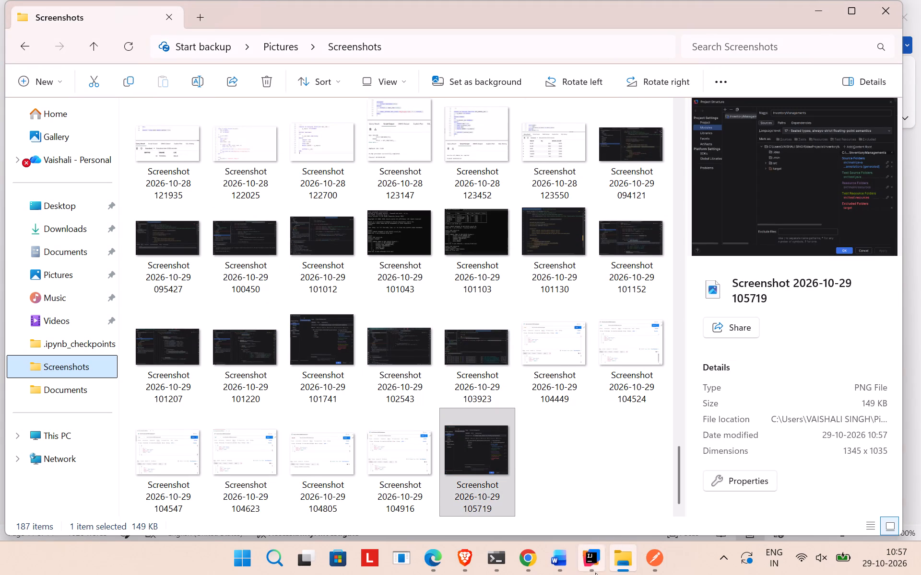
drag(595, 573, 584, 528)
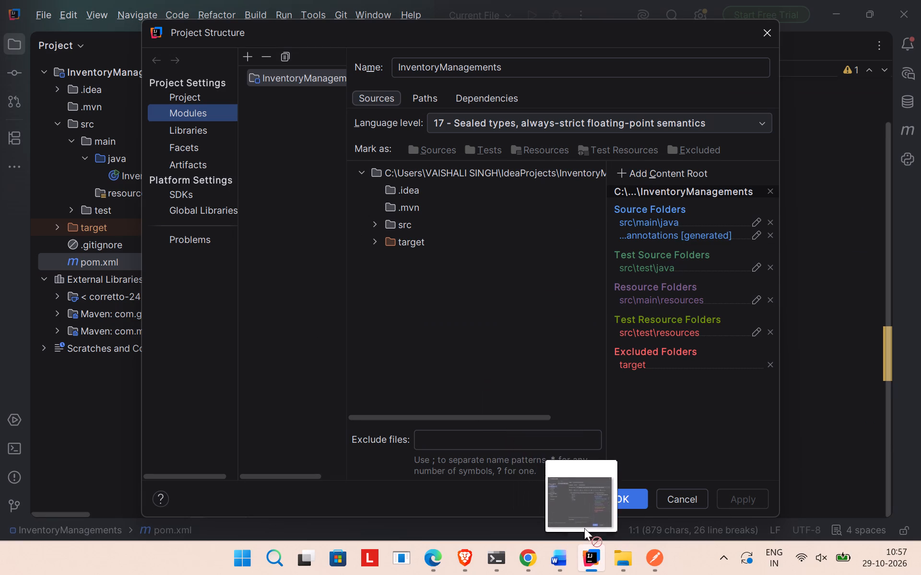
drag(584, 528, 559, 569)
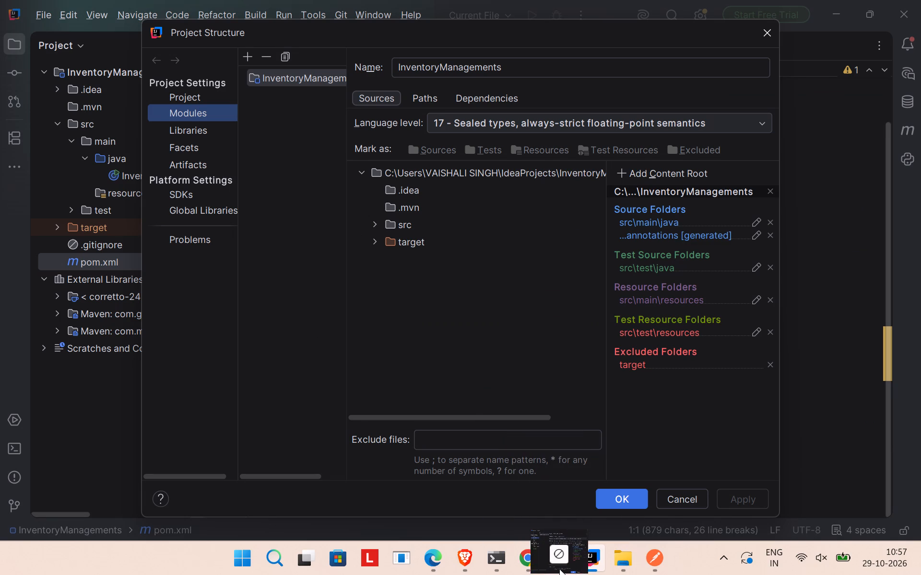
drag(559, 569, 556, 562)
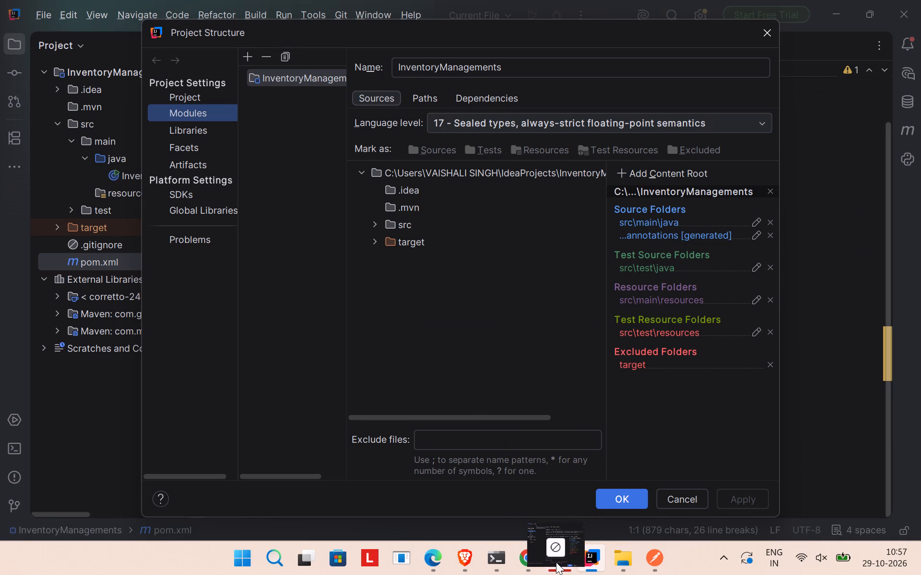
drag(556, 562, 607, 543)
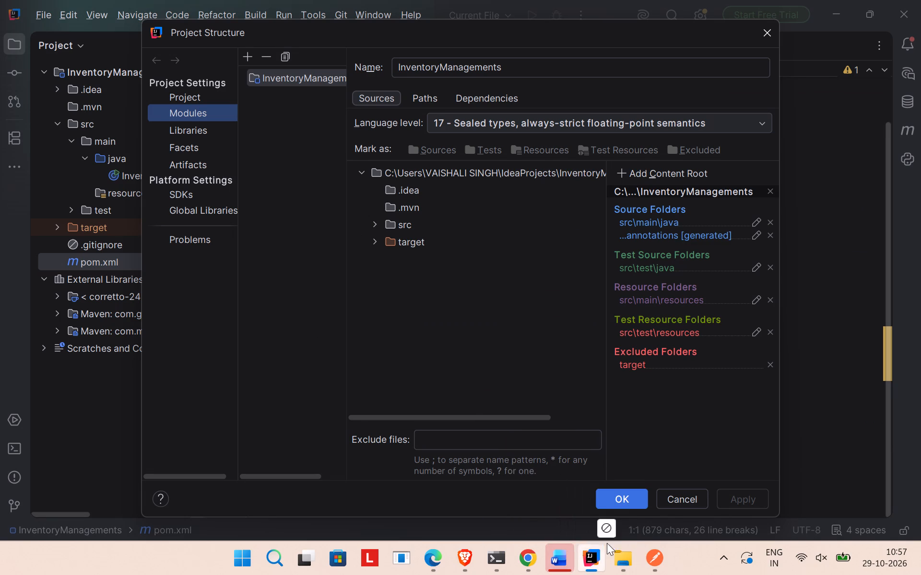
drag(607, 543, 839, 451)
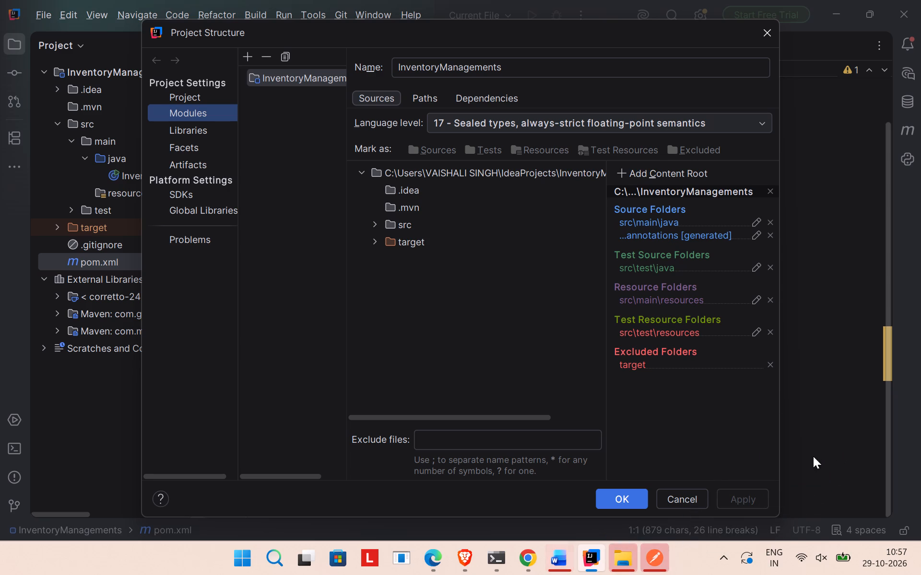
click(567, 559)
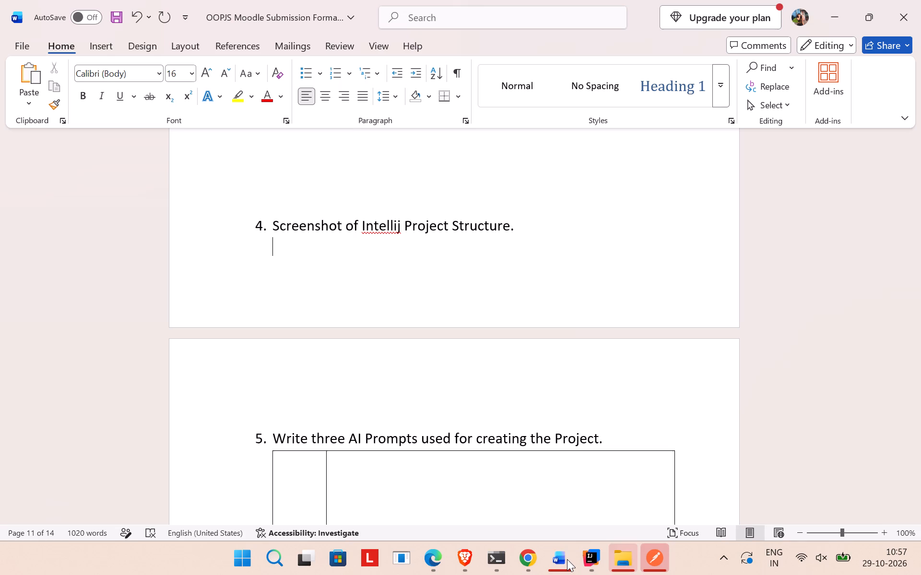
click(634, 568)
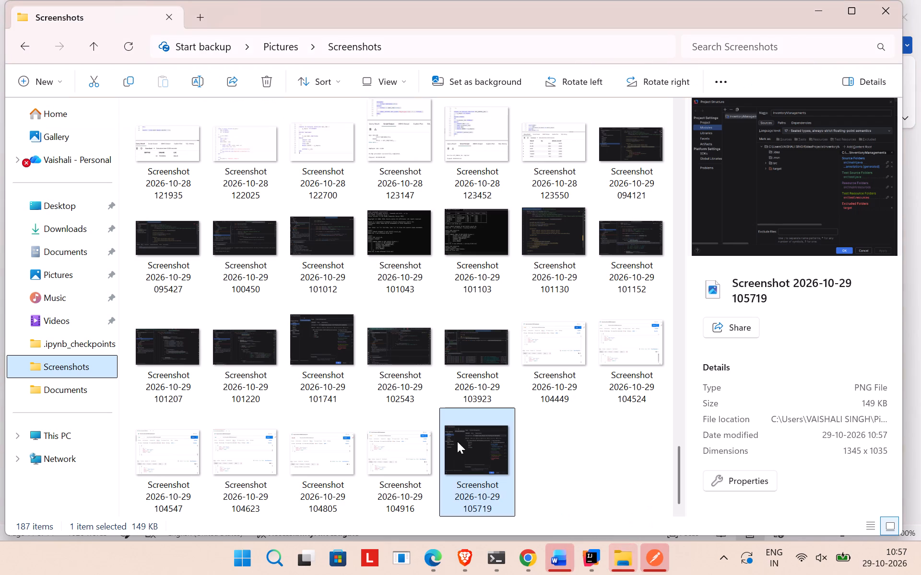
drag(457, 441, 472, 450)
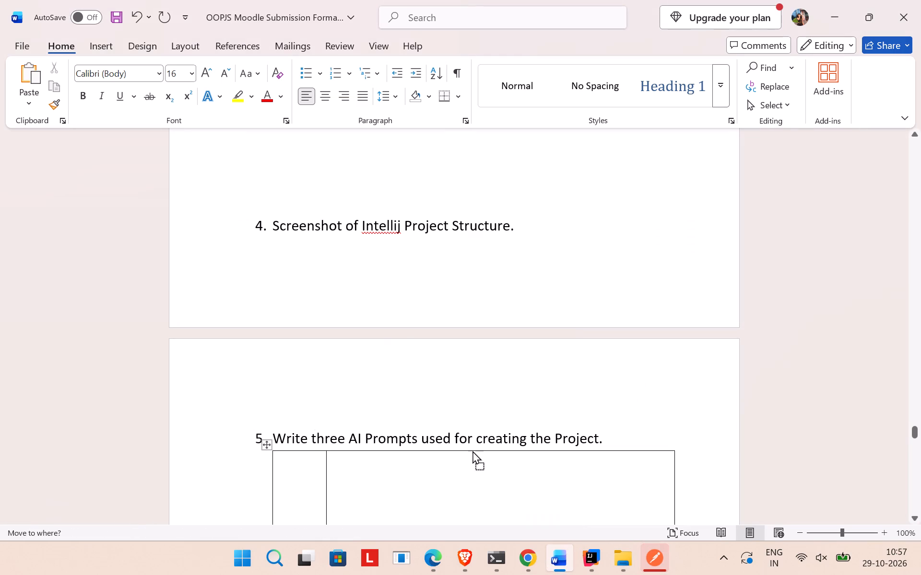
drag(472, 450, 377, 304)
In IntelliJ IDEA, close the Project Structure dialog and capture a screenshot of the editor area showing the whole pom.xml code.
scroll(377, 304, up, 1)
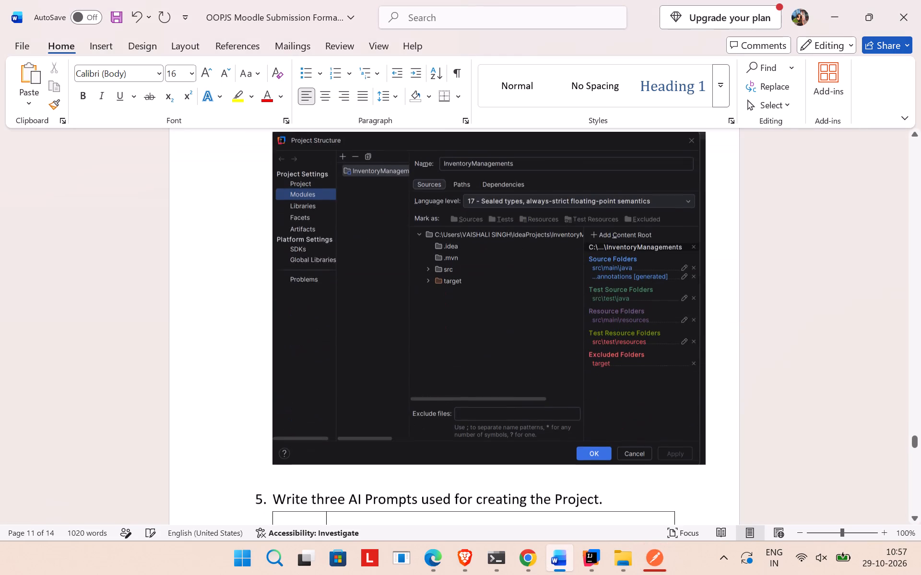
scroll(377, 304, up, 1)
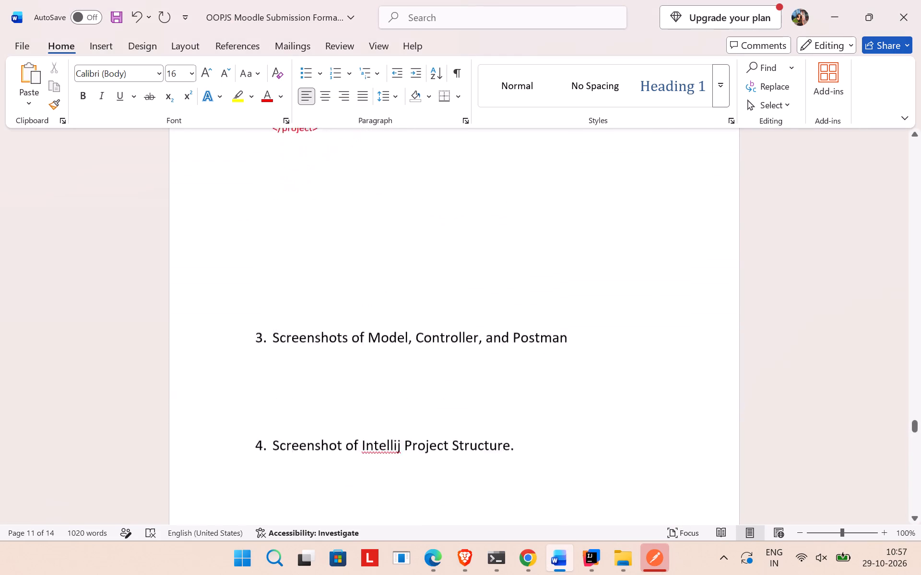
click(626, 571)
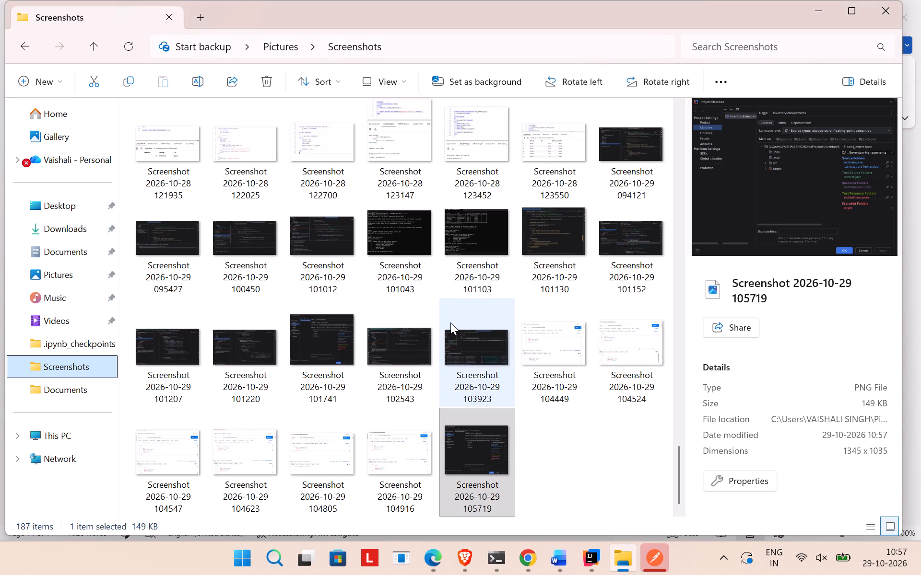
click(593, 564)
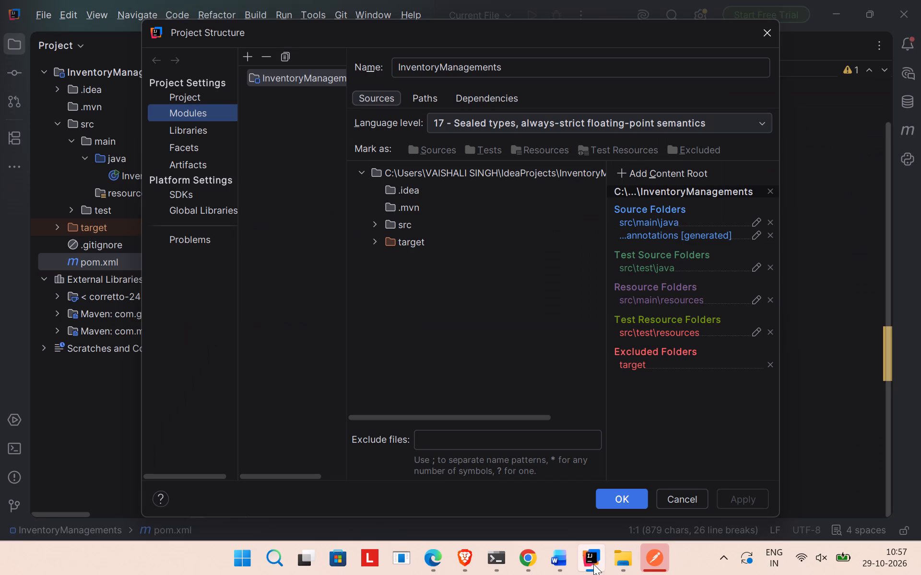
click(761, 25)
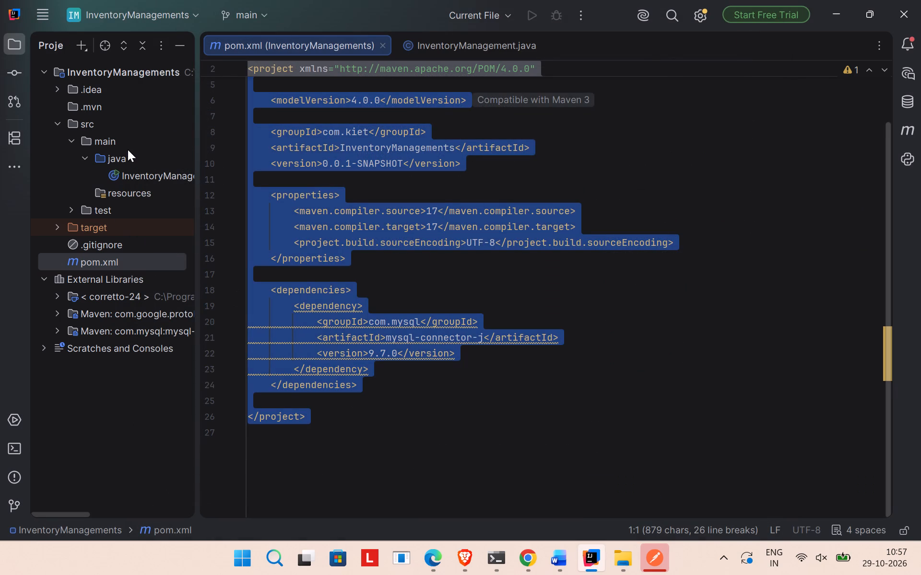
click(129, 175)
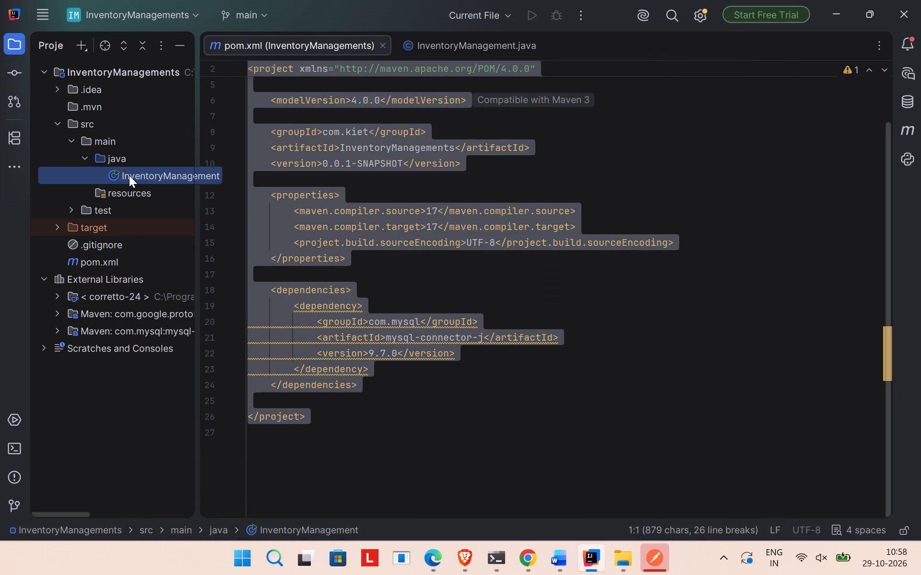
scroll(364, 263, up, 6)
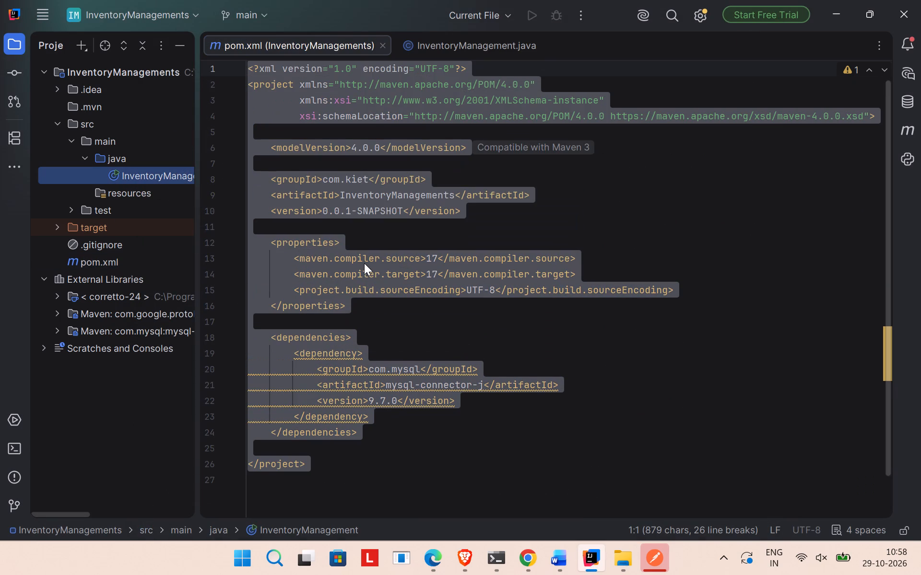
scroll(364, 263, up, 1)
click(530, 473)
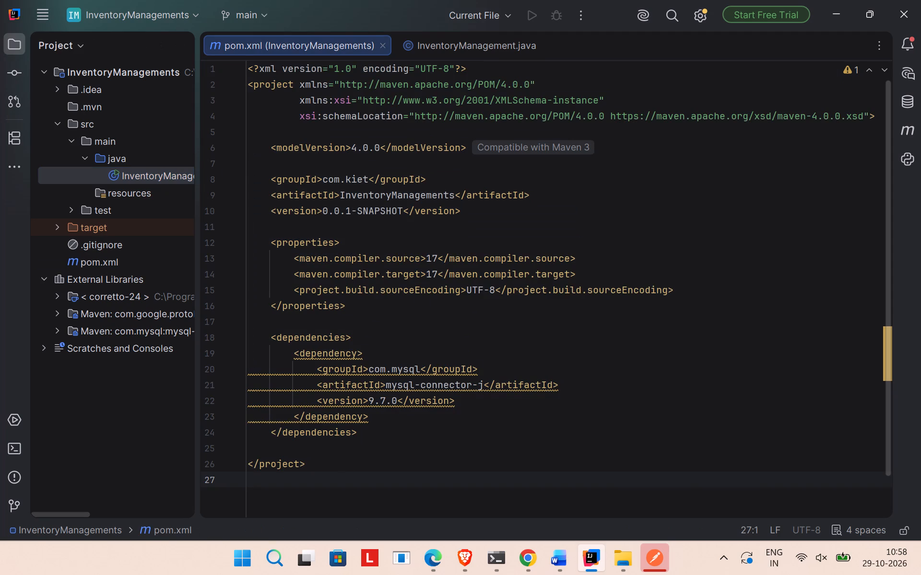
key(shift+super+s)
drag(205, 31, 293, 122)
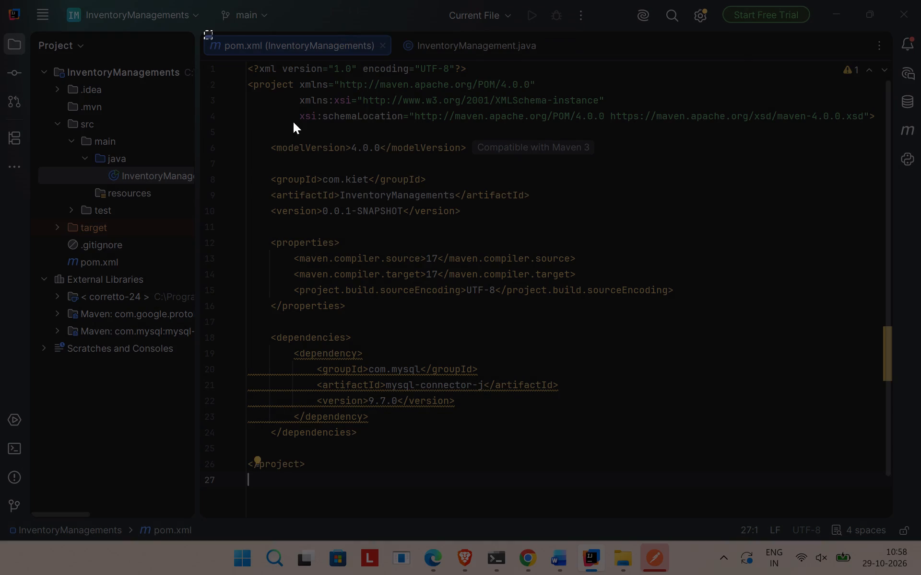
drag(293, 122, 867, 540)
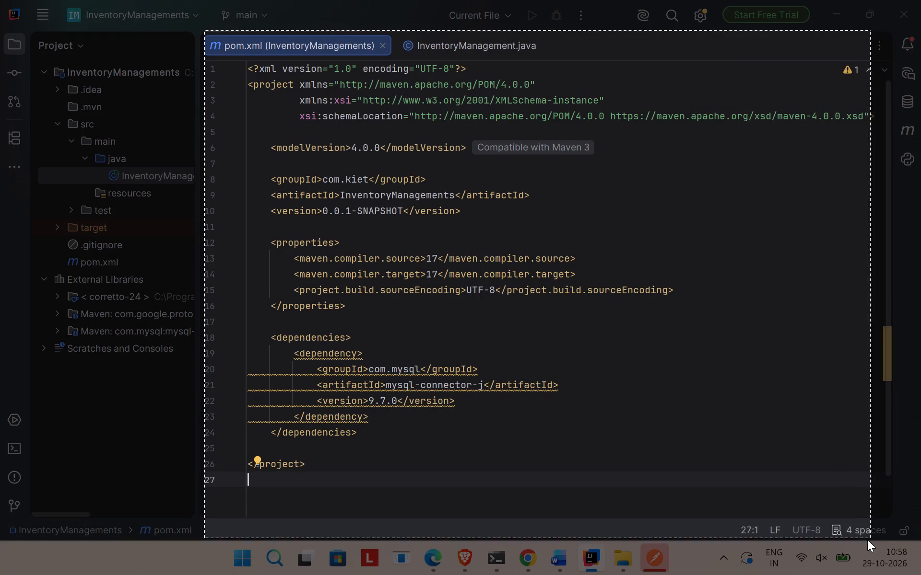
drag(867, 540, 905, 511)
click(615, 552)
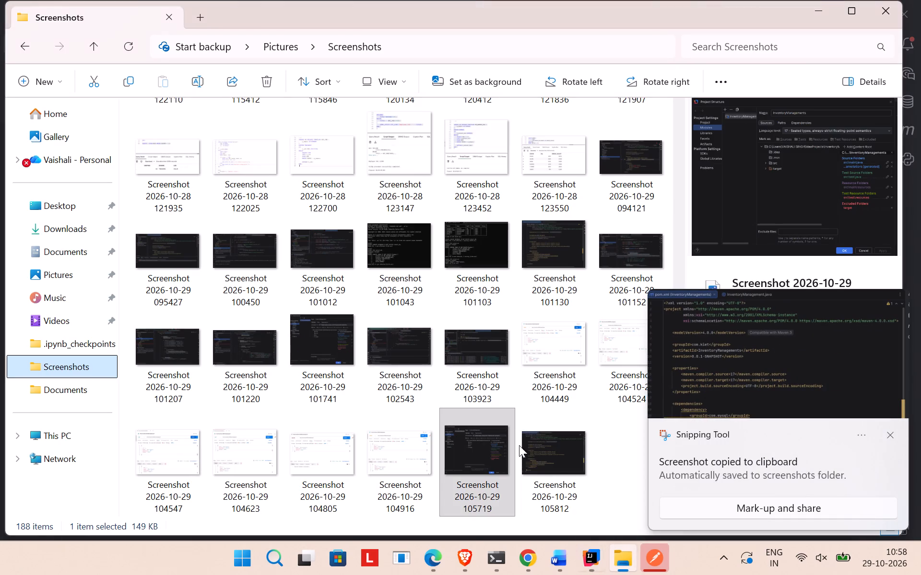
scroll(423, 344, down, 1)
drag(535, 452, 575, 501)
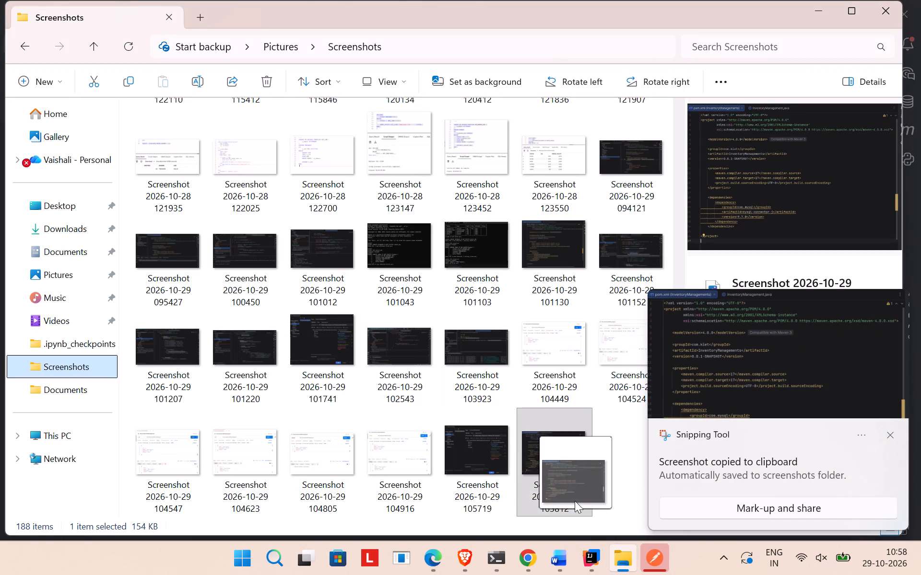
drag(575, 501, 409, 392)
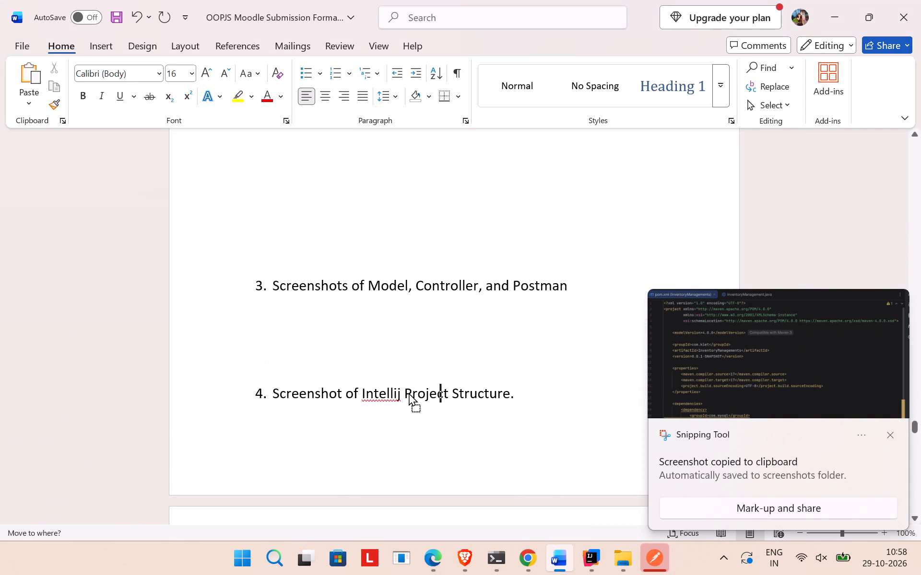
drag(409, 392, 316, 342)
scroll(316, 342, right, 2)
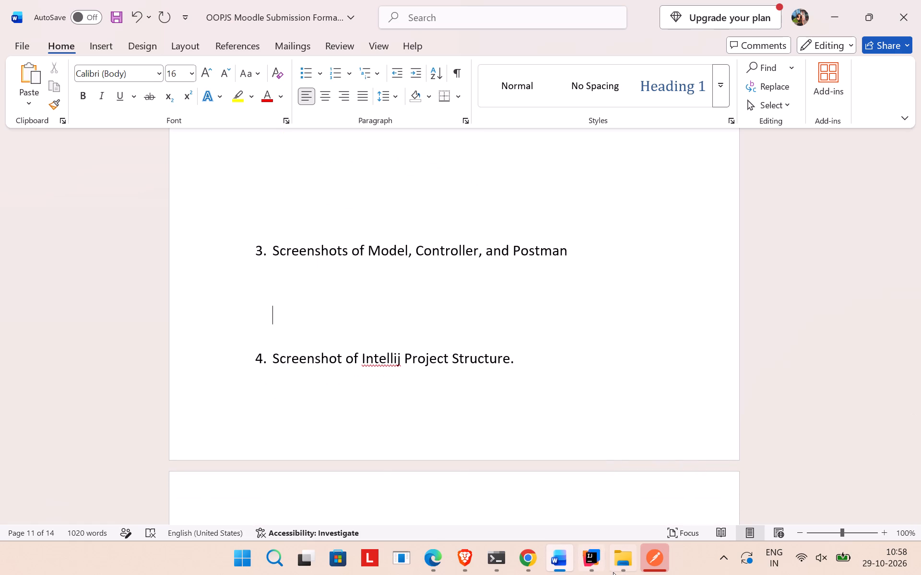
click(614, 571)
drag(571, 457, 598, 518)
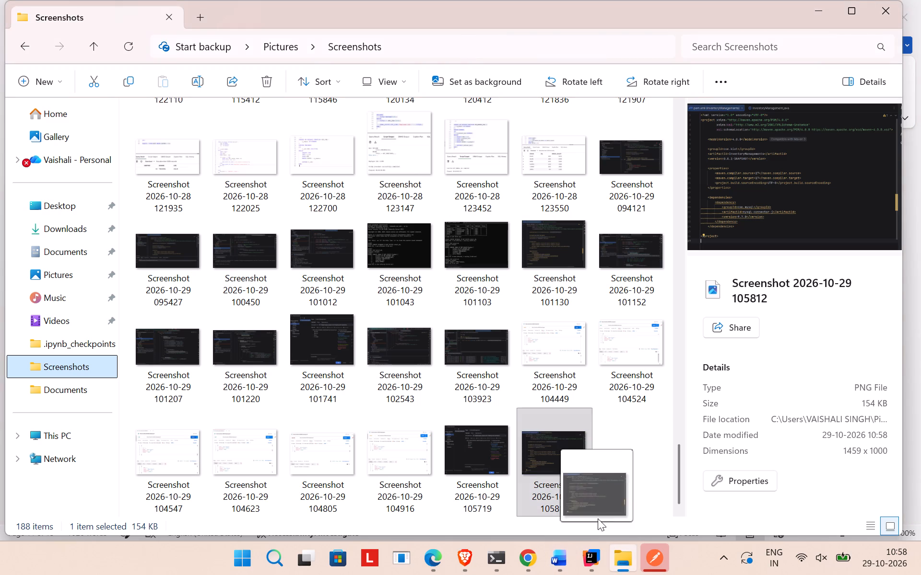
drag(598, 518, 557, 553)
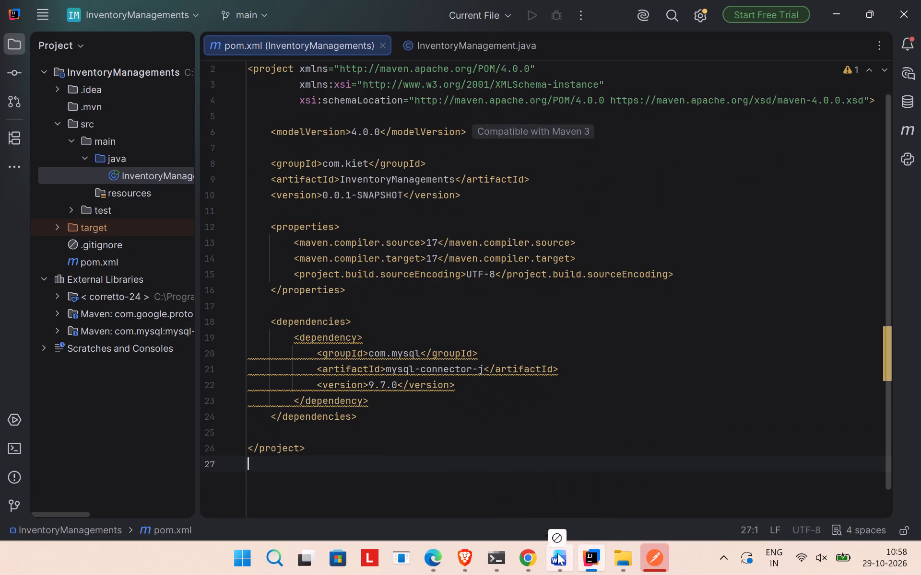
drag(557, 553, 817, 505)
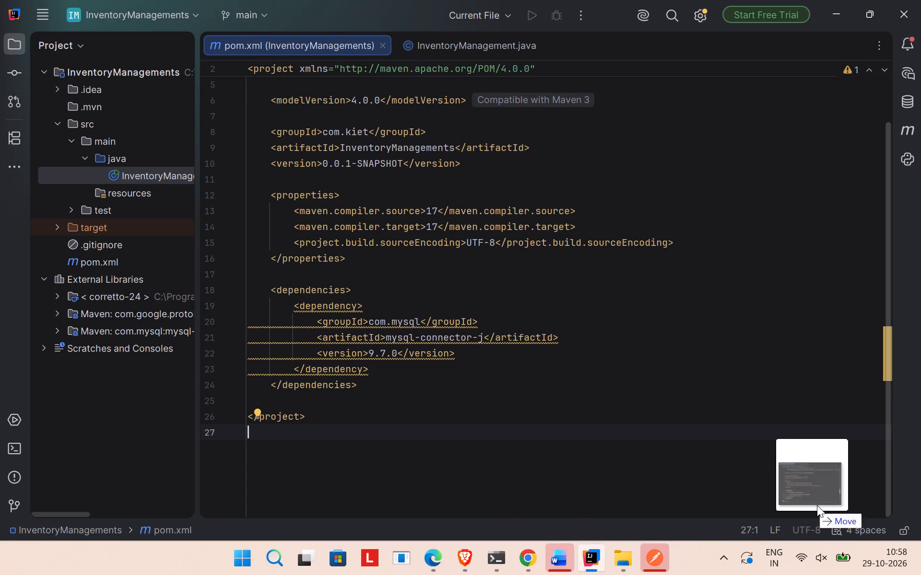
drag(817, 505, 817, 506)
click(638, 552)
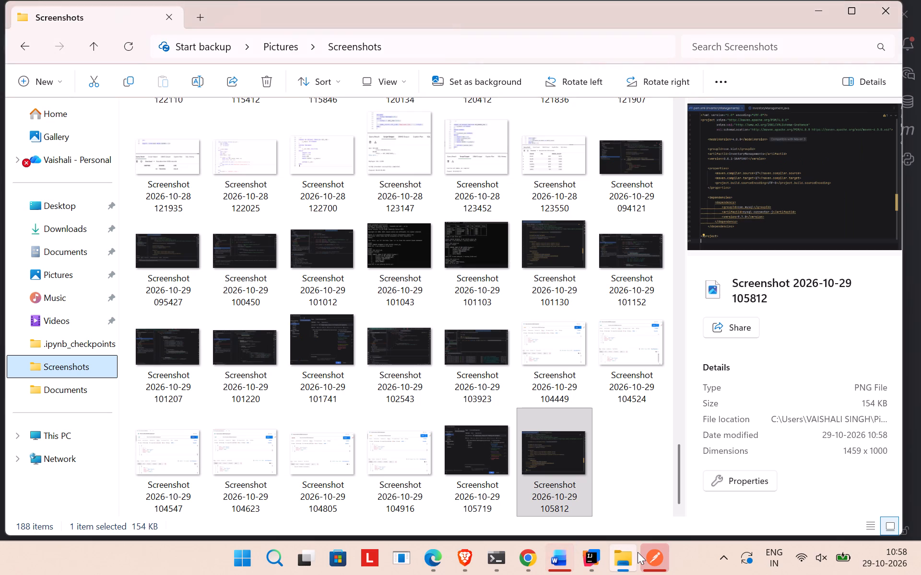
drag(563, 430, 567, 558)
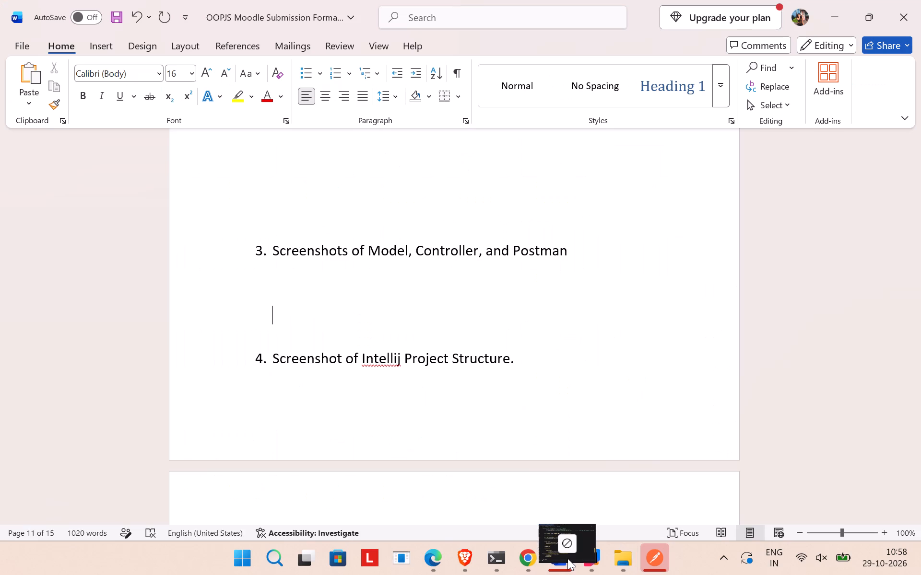
drag(567, 558, 408, 298)
scroll(408, 298, down, 2)
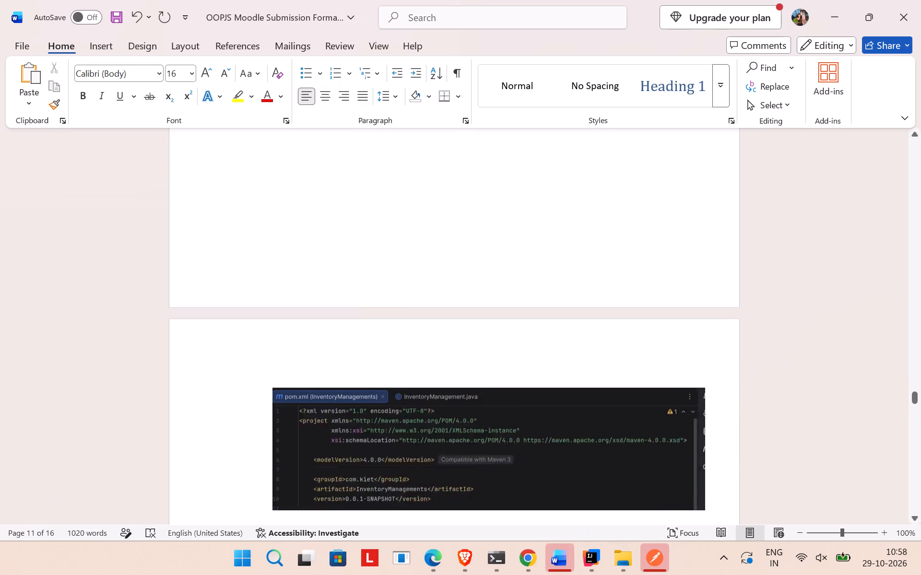
scroll(408, 298, down, 2)
scroll(408, 298, up, 6)
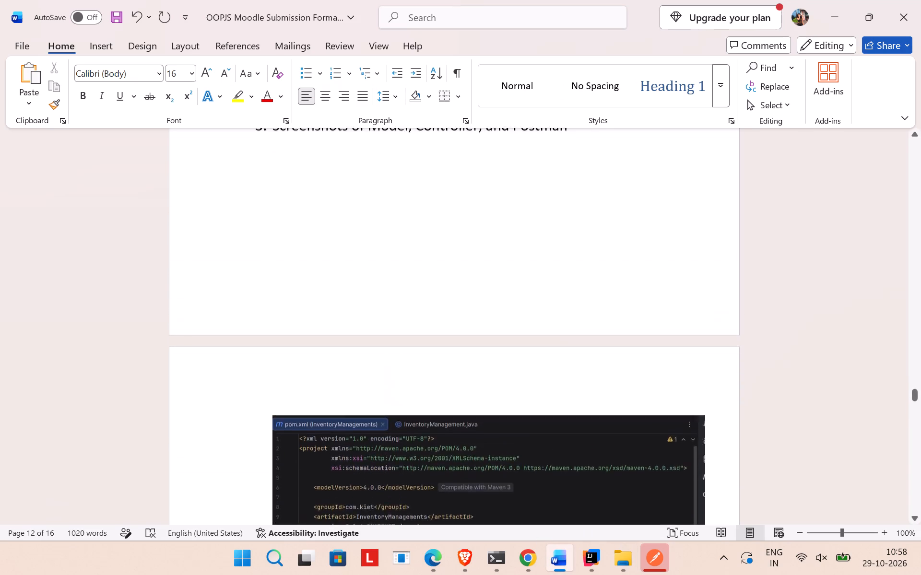
scroll(408, 298, up, 1)
scroll(408, 298, down, 3)
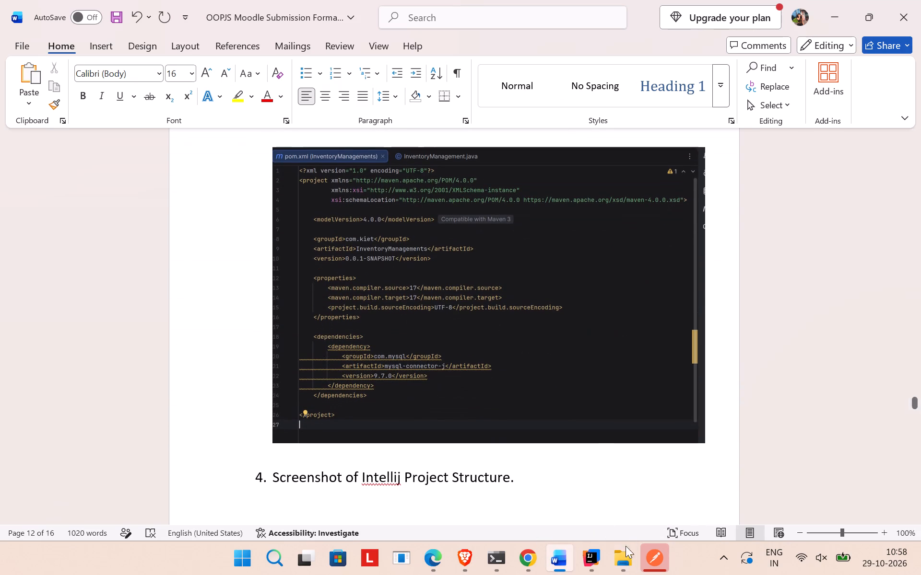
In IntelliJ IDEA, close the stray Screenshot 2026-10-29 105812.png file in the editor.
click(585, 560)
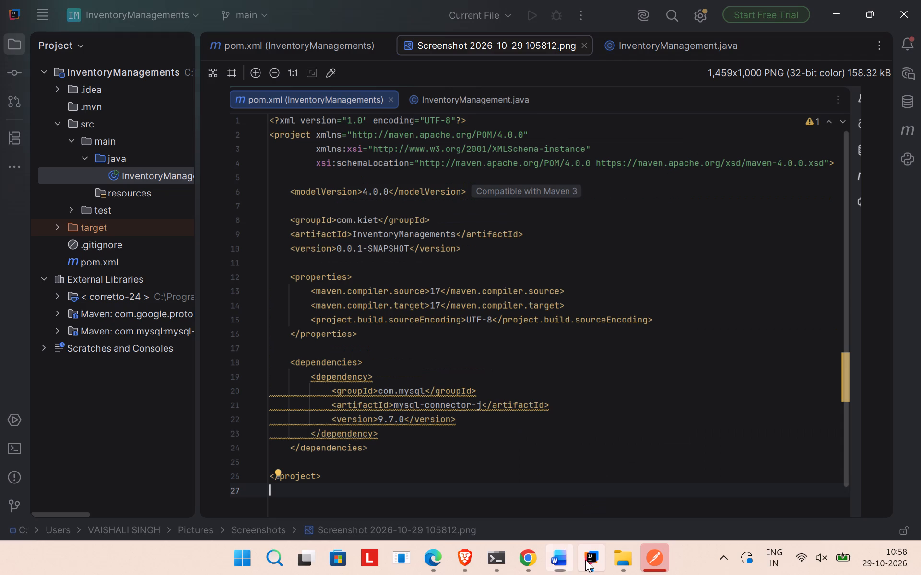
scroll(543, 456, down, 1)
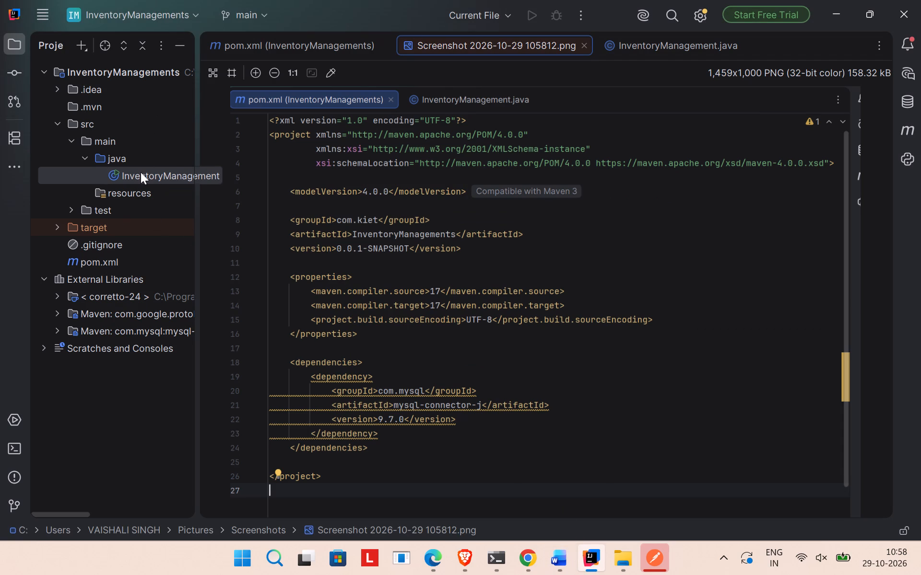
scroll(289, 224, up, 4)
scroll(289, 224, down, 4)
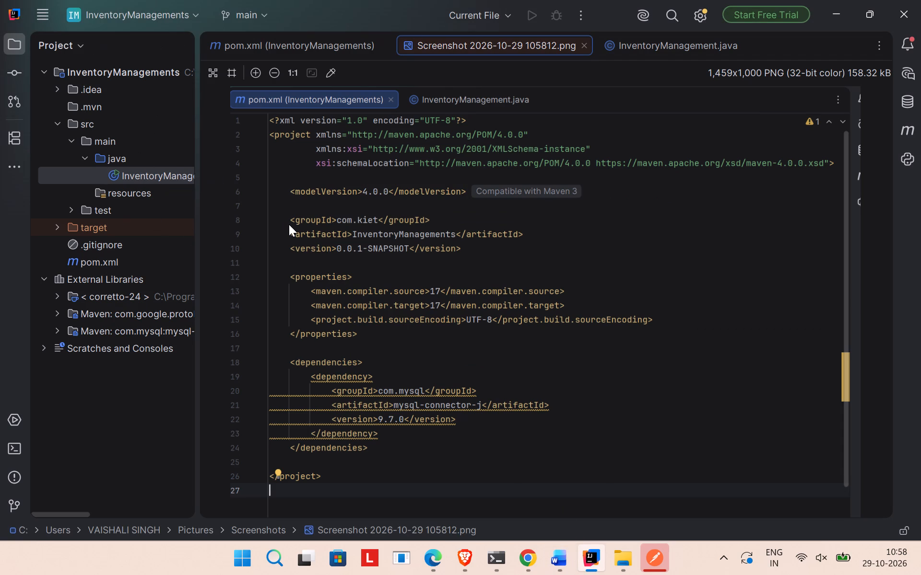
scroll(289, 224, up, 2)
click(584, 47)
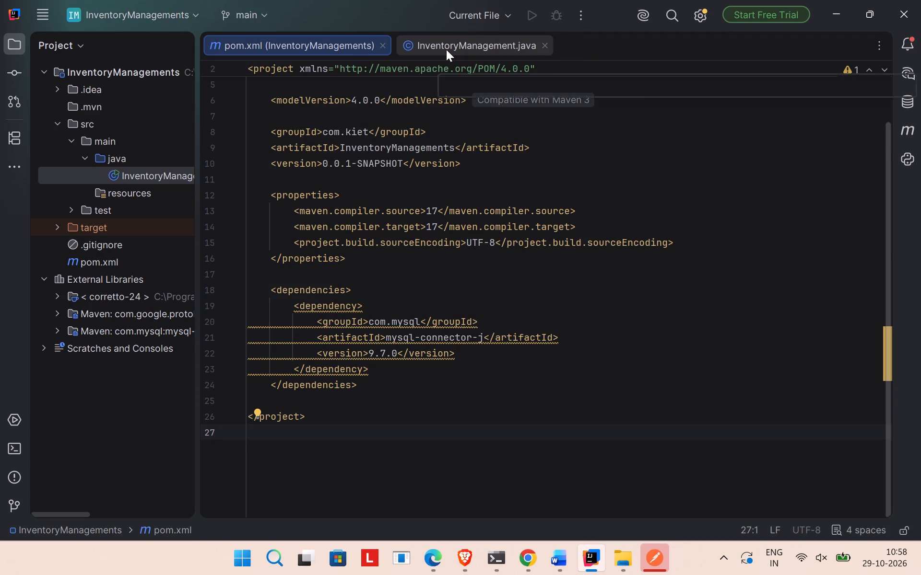
Review the InventoryManagement.java code, from the inventory value and delete method to the end of the class and back.
click(446, 49)
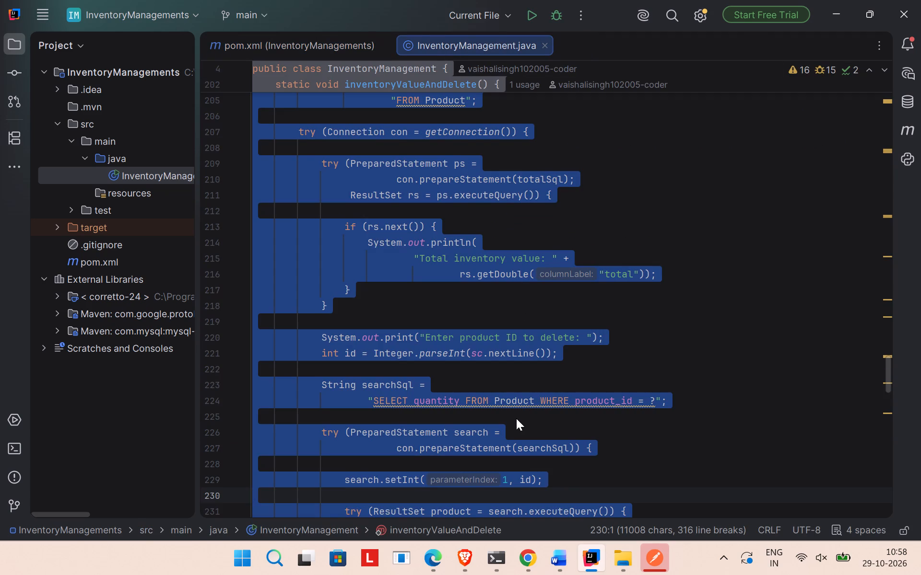
scroll(516, 418, down, 15)
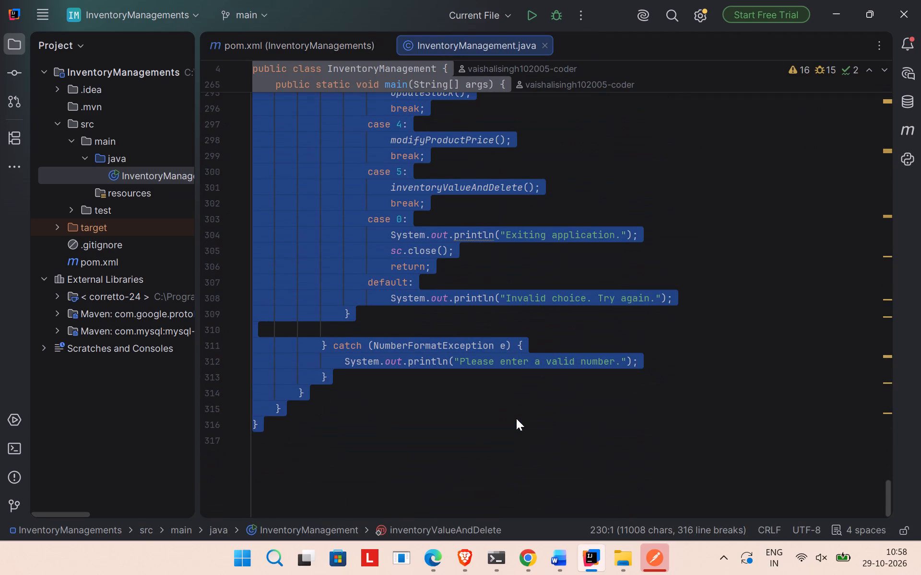
scroll(516, 418, up, 11)
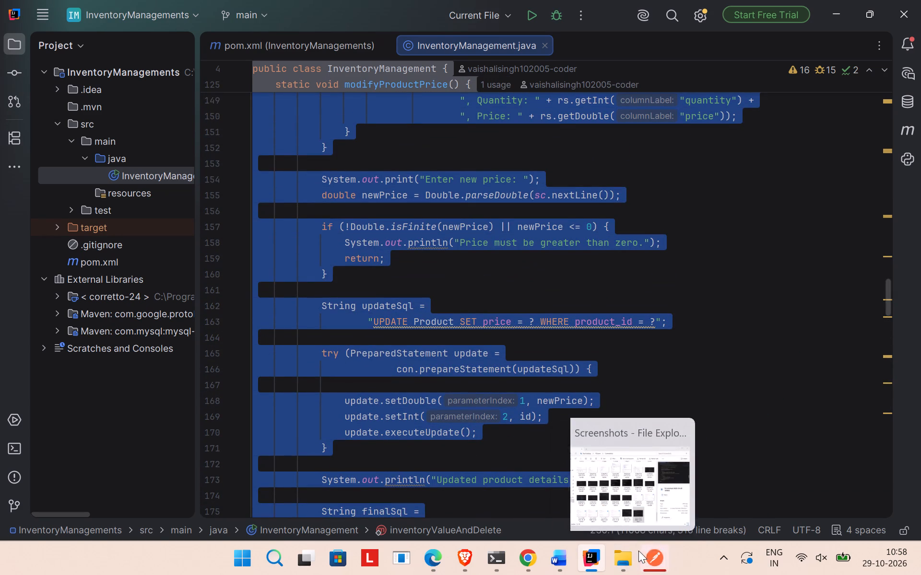
click(623, 555)
scroll(413, 281, up, 1)
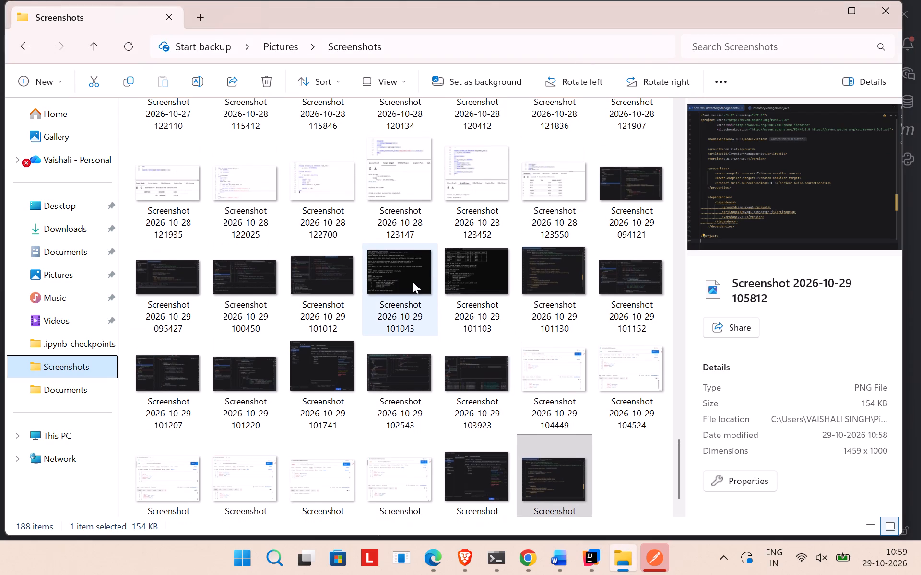
scroll(413, 281, up, 2)
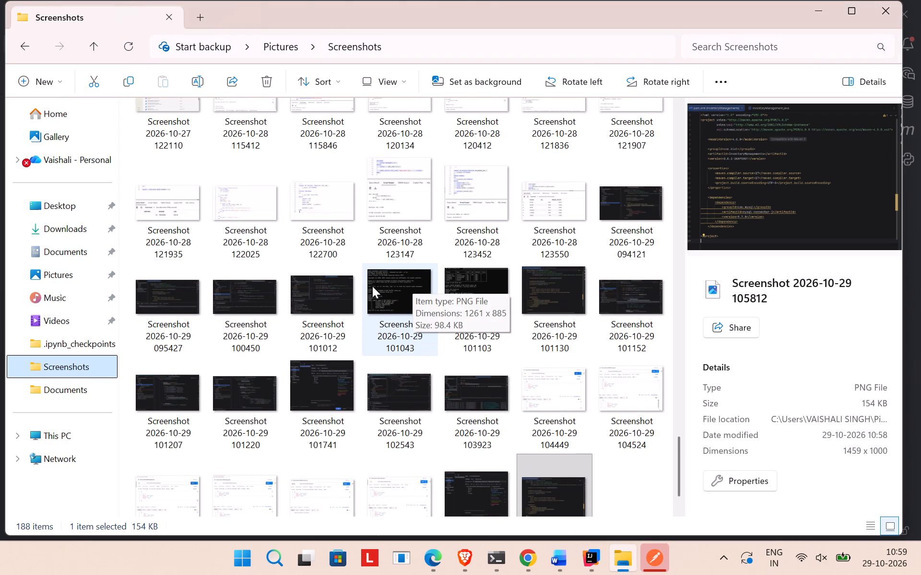
double_click(372, 286)
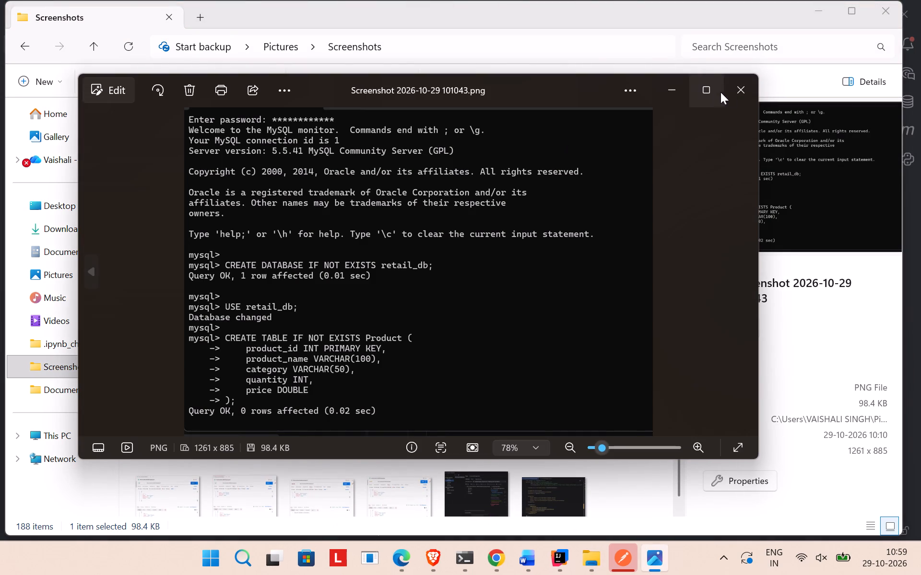
click(734, 91)
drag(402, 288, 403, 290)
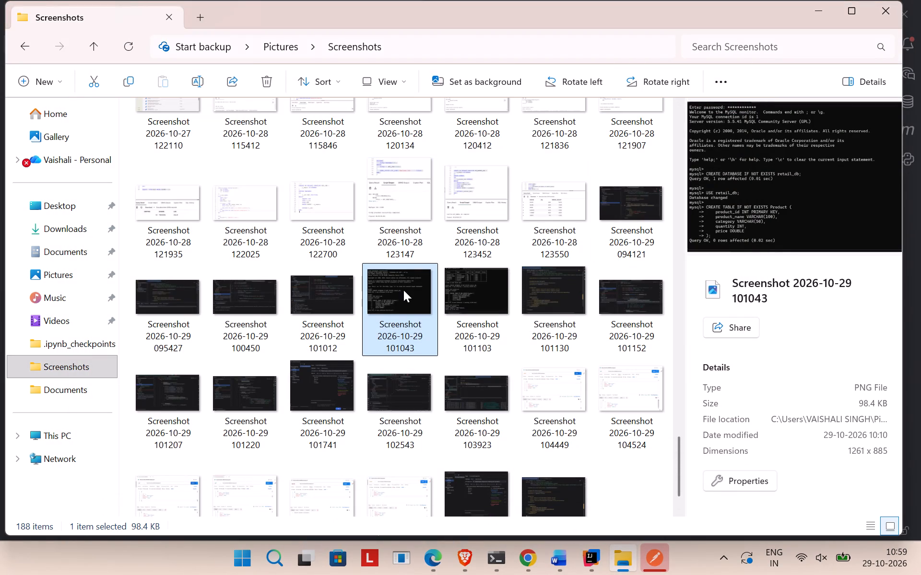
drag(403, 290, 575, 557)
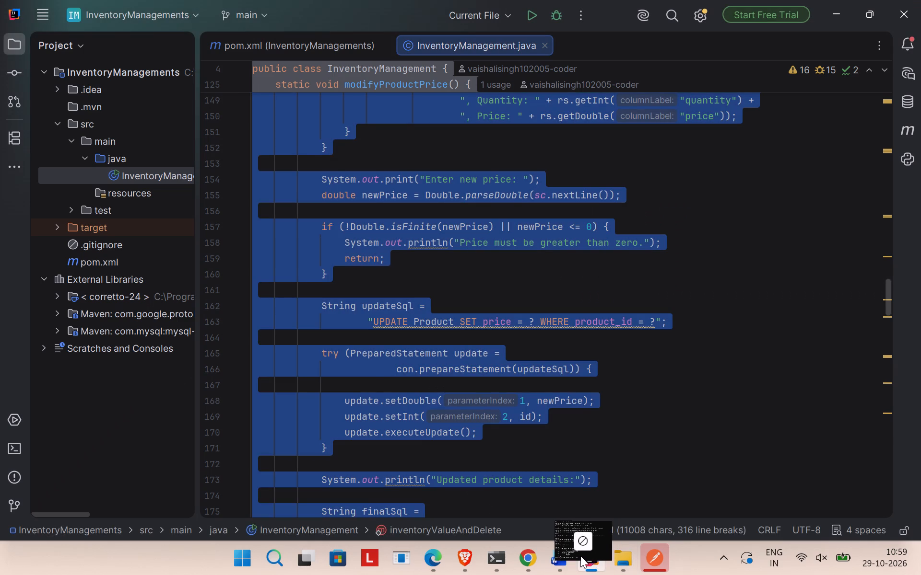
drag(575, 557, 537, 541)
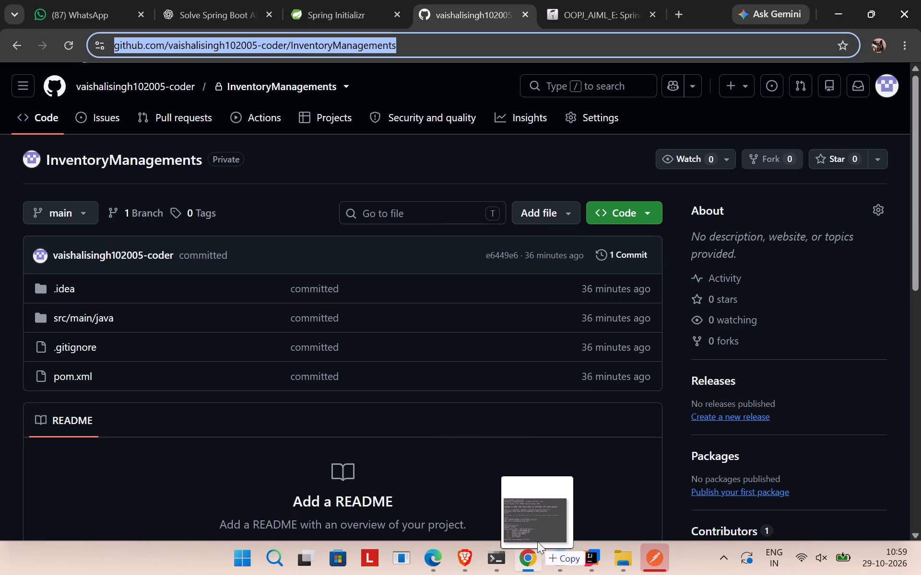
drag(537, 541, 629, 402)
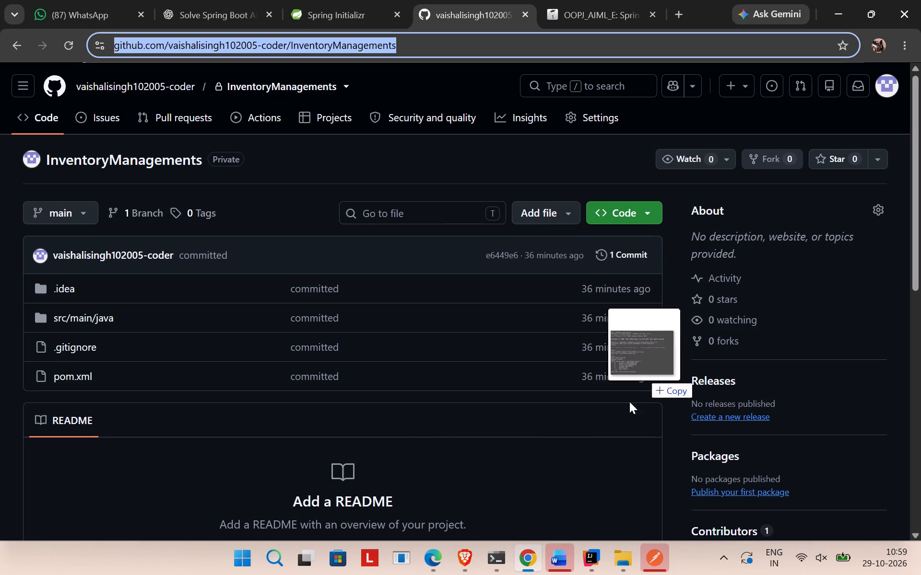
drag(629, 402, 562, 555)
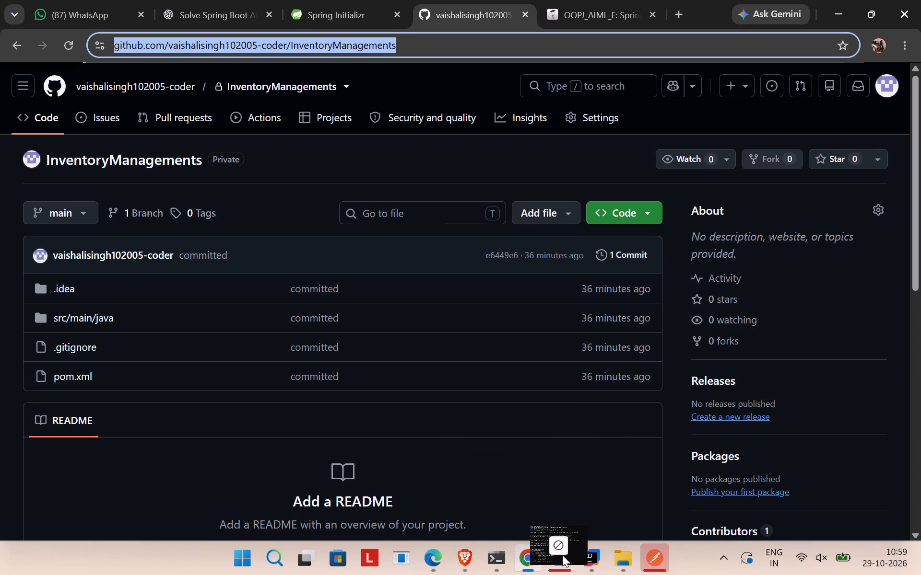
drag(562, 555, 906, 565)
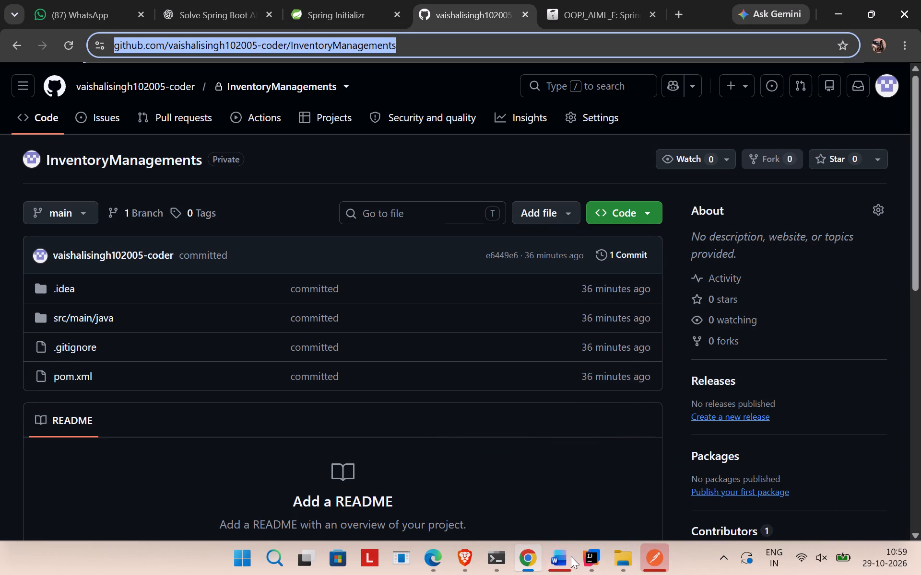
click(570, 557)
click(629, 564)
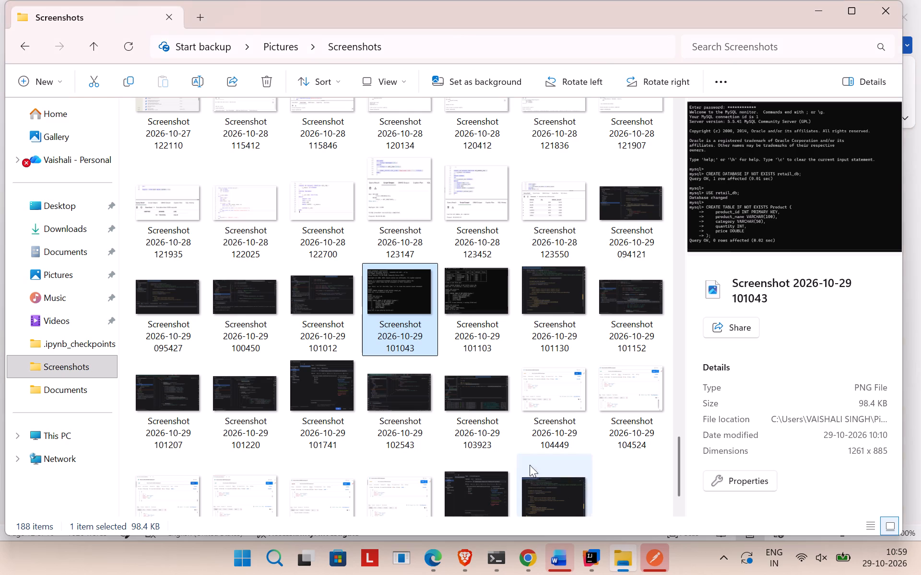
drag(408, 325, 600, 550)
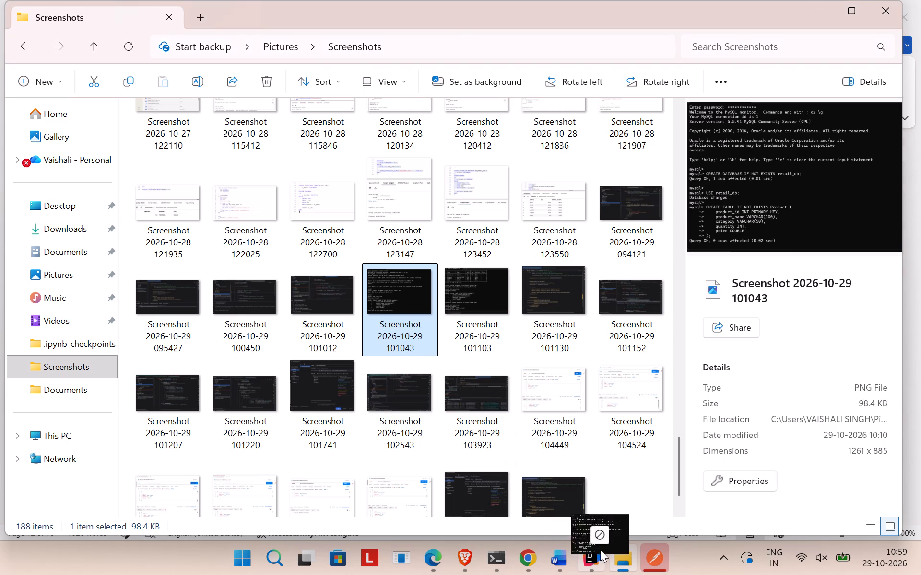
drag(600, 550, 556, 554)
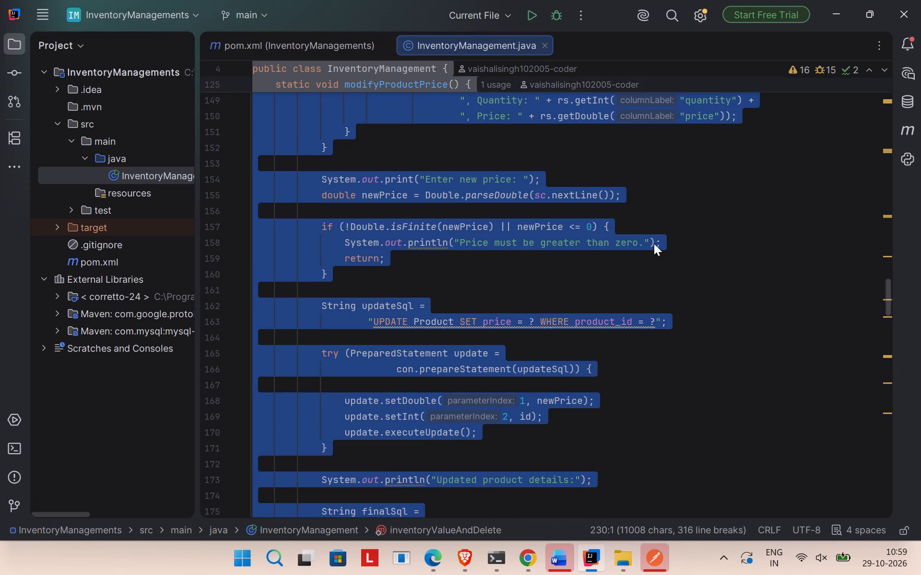
In Word, review the submission document from the Java and pom.xml code through the screenshots of items 3 and 4 to item 5.
click(565, 563)
scroll(522, 218, up, 20)
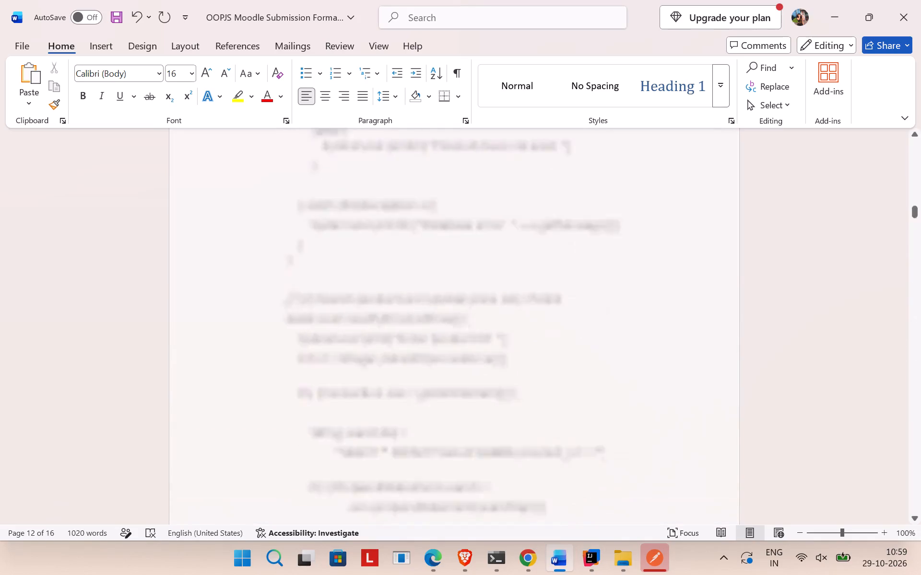
scroll(522, 218, up, 8)
scroll(522, 218, down, 18)
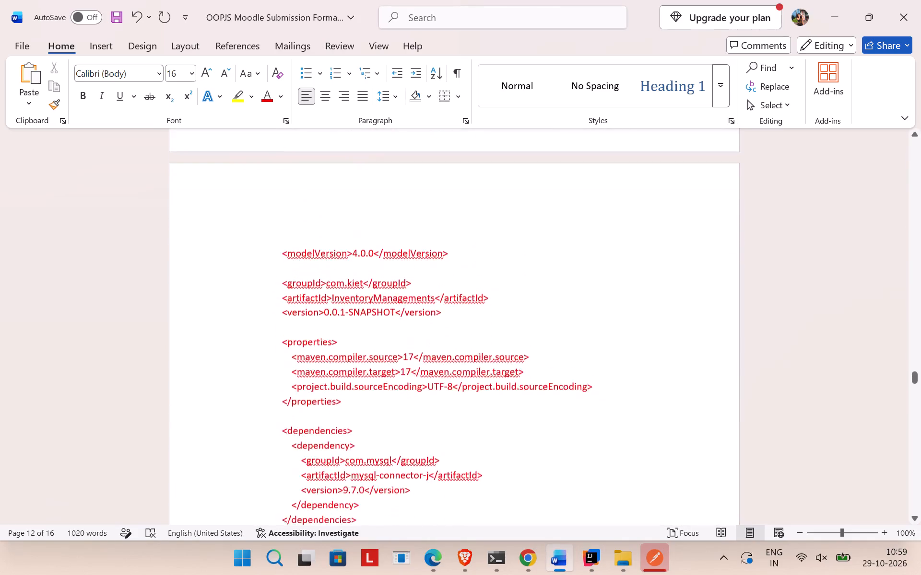
scroll(522, 218, down, 8)
scroll(522, 218, up, 1)
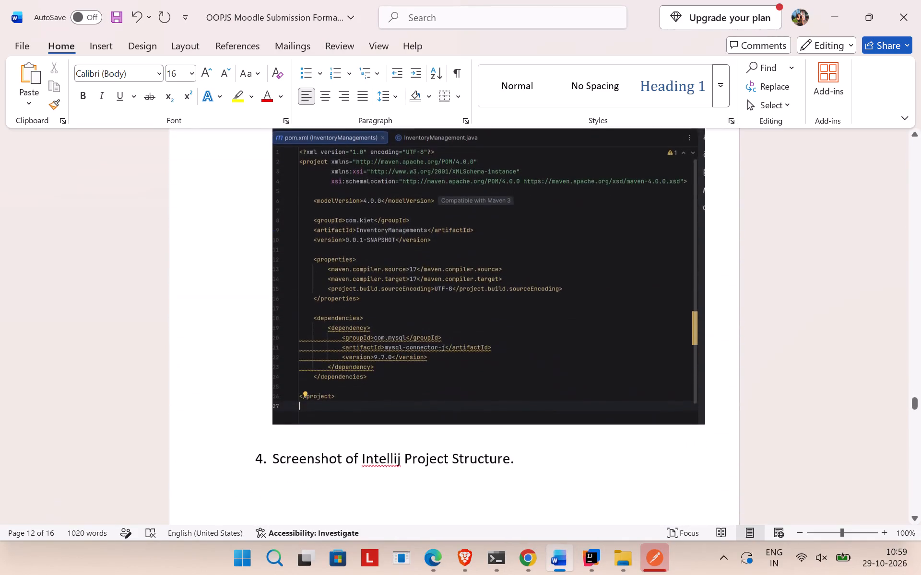
scroll(522, 218, up, 7)
scroll(522, 218, down, 1)
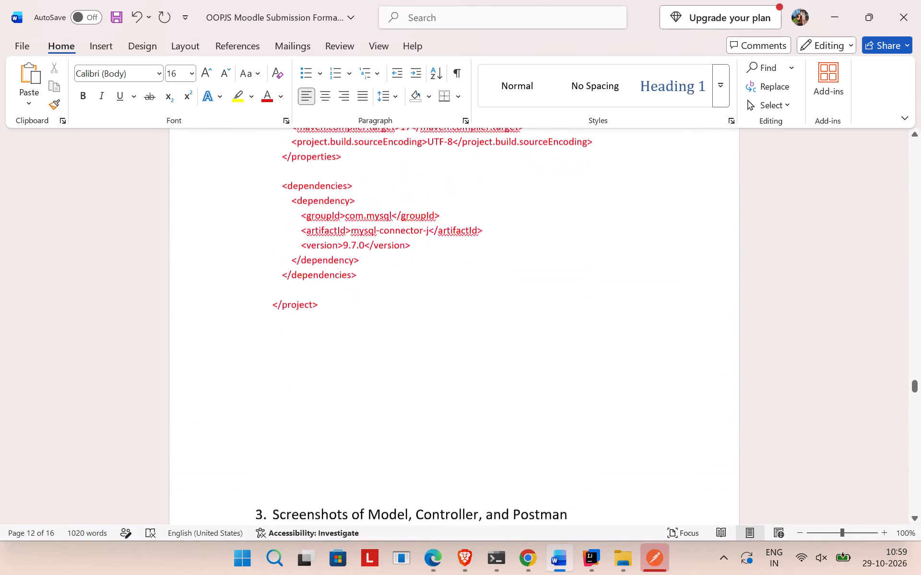
scroll(522, 218, down, 1)
scroll(508, 370, down, 2)
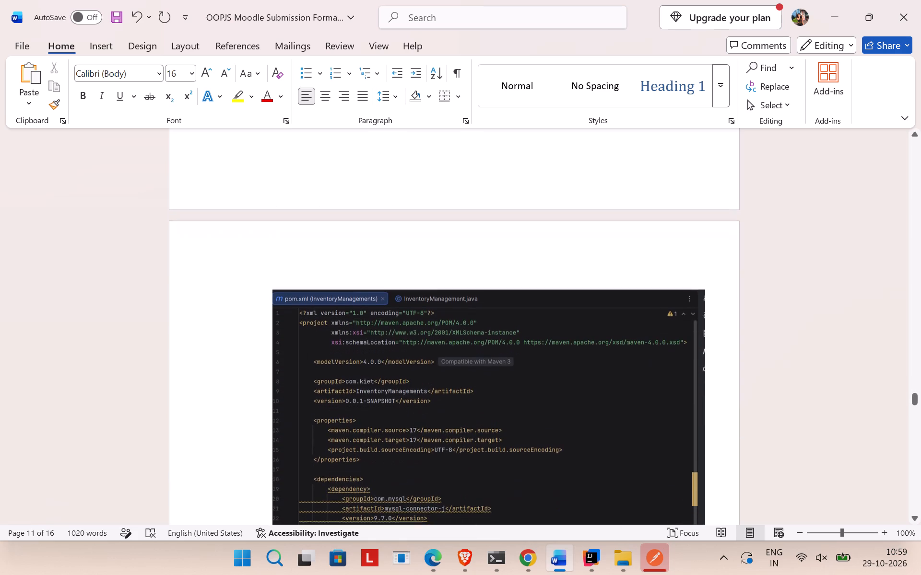
scroll(508, 370, down, 4)
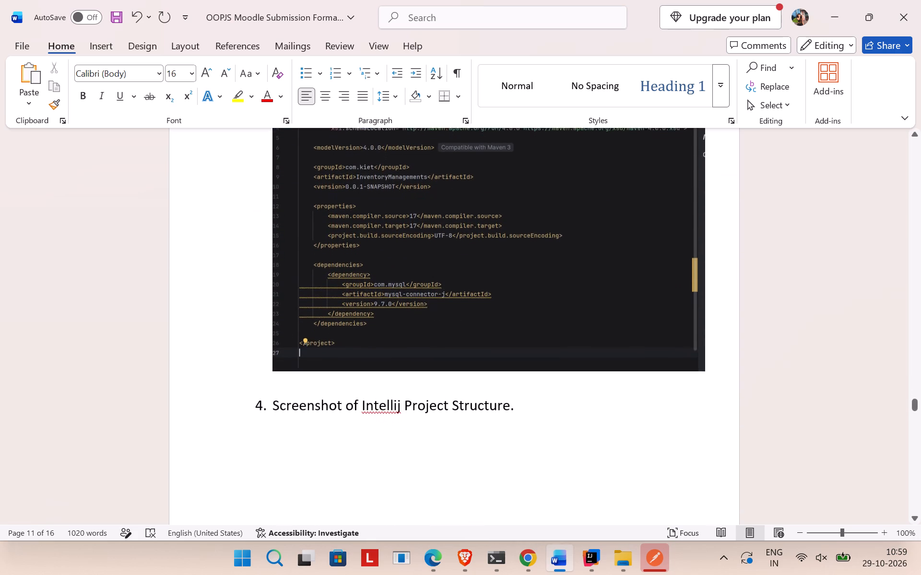
scroll(508, 370, down, 2)
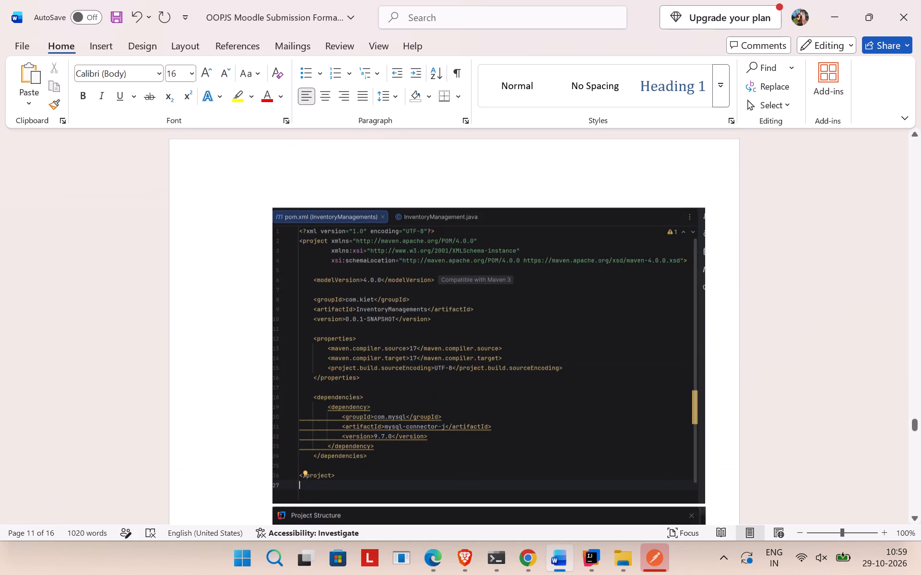
scroll(508, 370, down, 7)
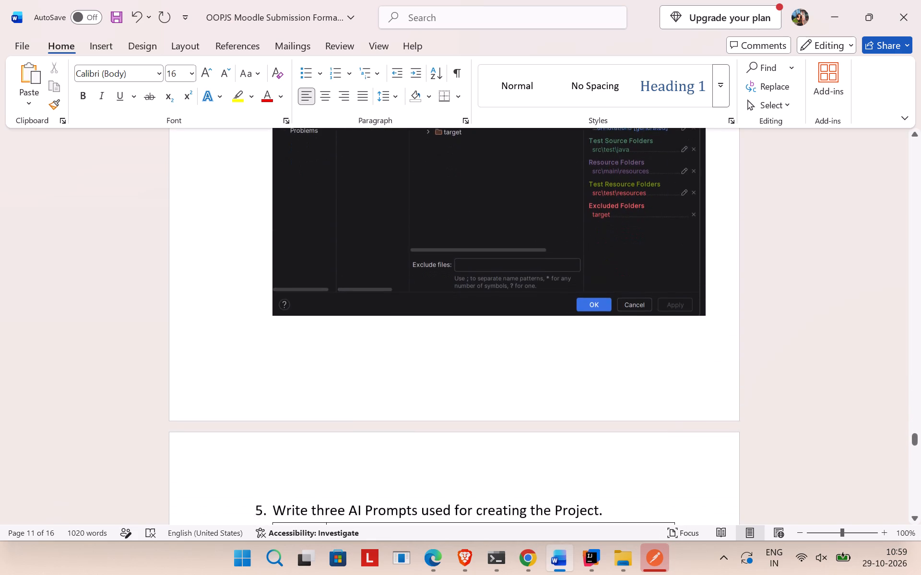
Delete the duplicate pom.xml screenshot directly above the Project Structure screenshot beneath item 4.
scroll(508, 370, up, 1)
click(508, 370)
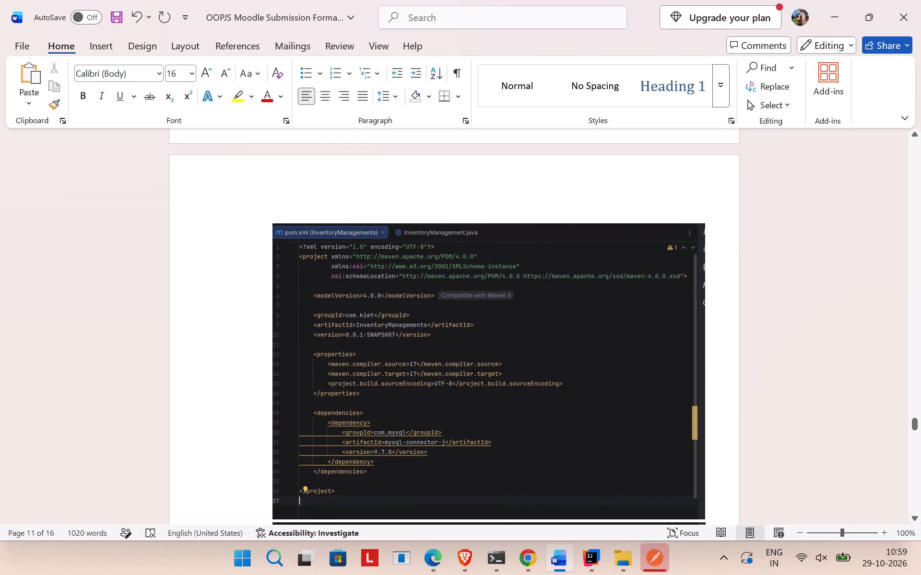
scroll(637, 308, down, 1)
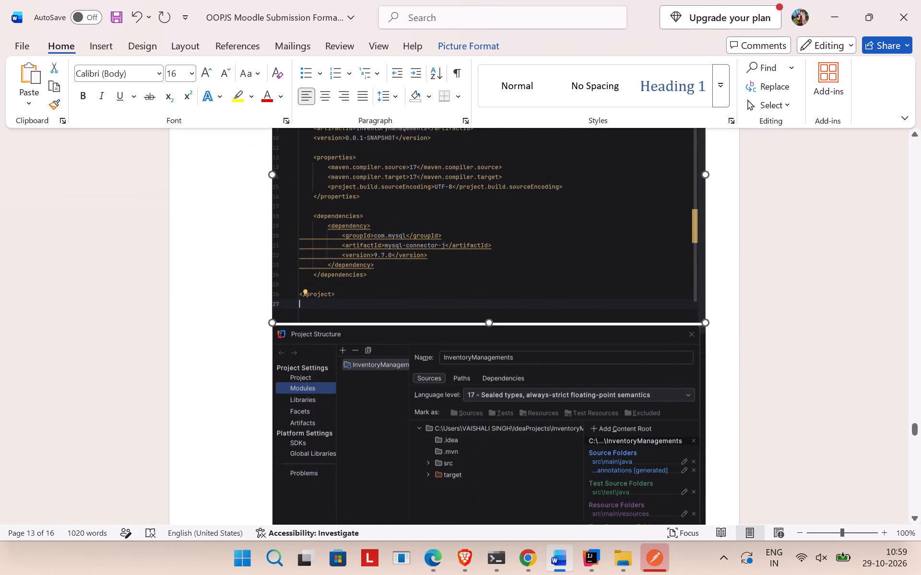
scroll(637, 308, down, 1)
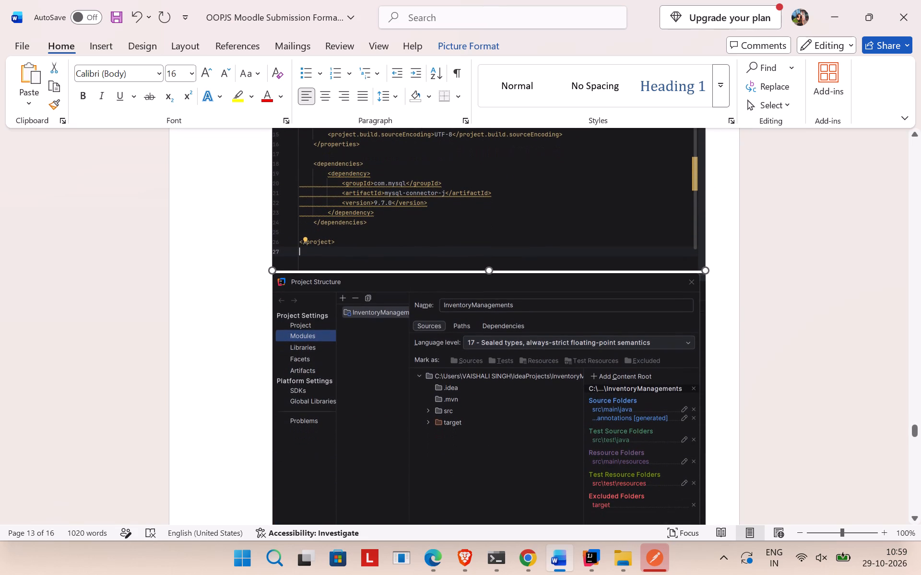
click(604, 237)
key(BackSpace)
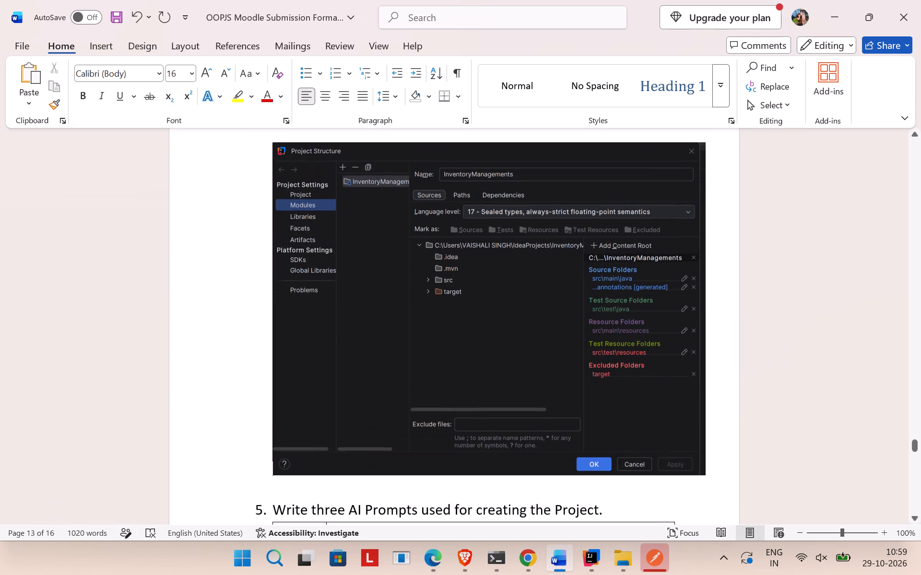
scroll(604, 237, up, 8)
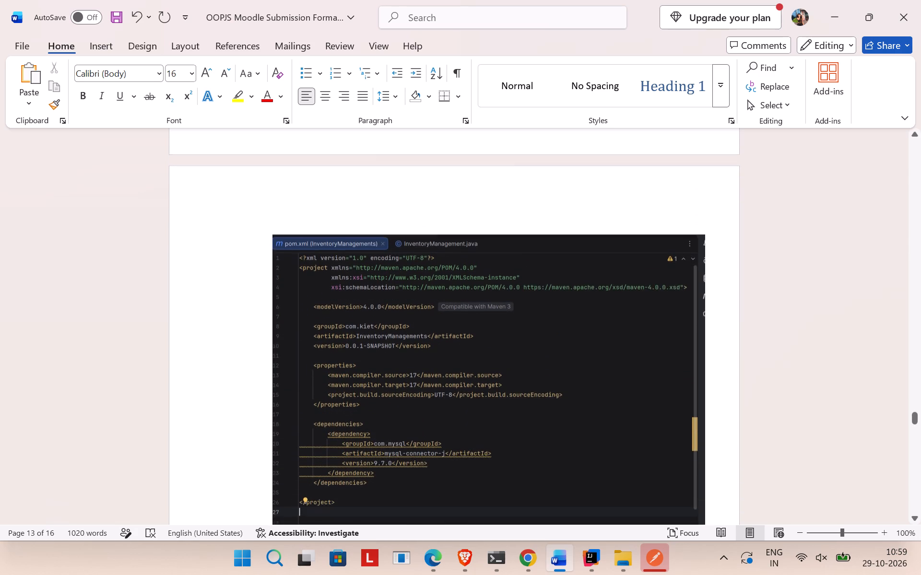
scroll(604, 237, up, 2)
click(592, 556)
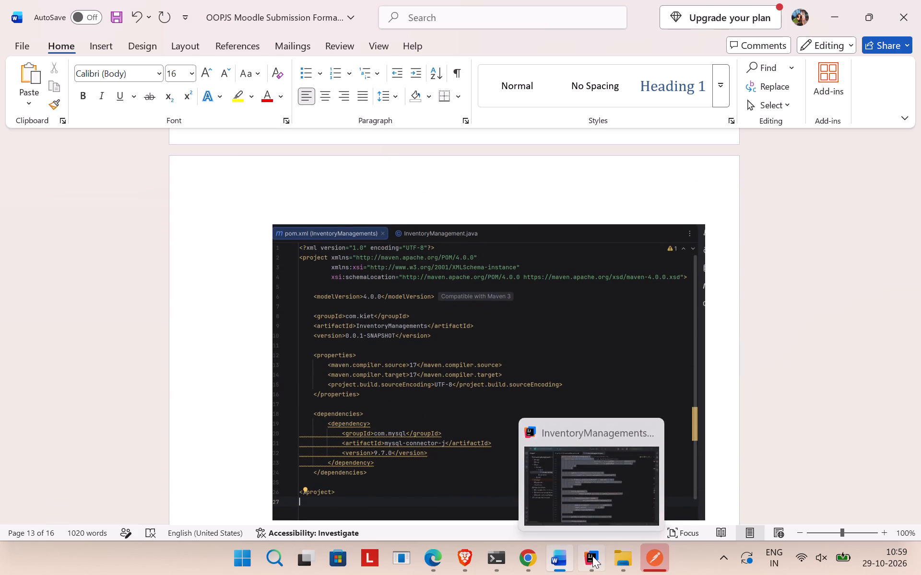
click(564, 555)
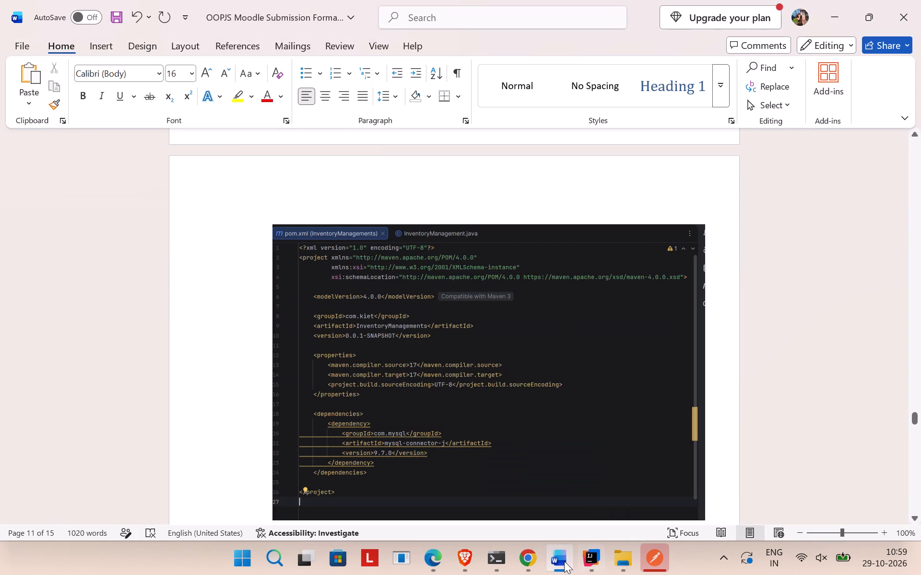
drag(564, 561, 607, 566)
click(621, 563)
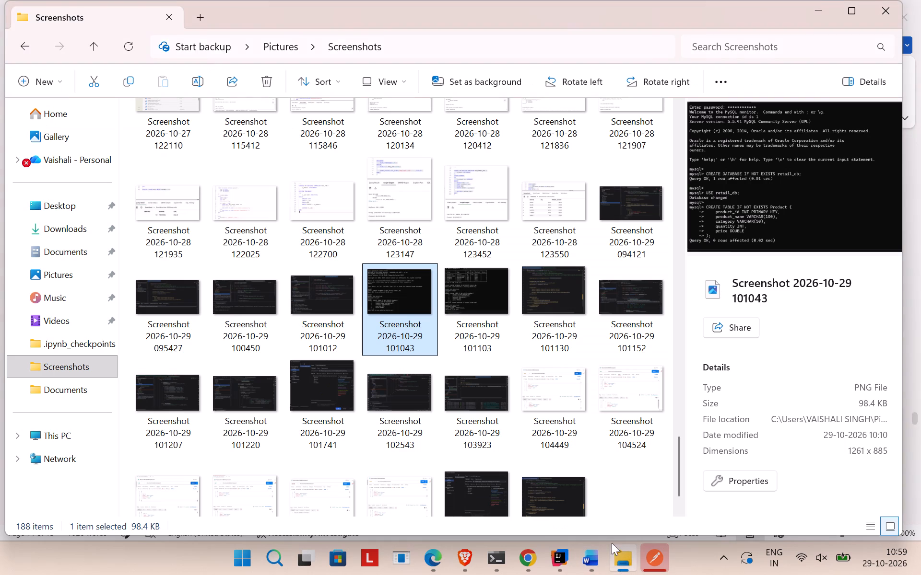
drag(418, 311, 604, 550)
drag(604, 550, 522, 536)
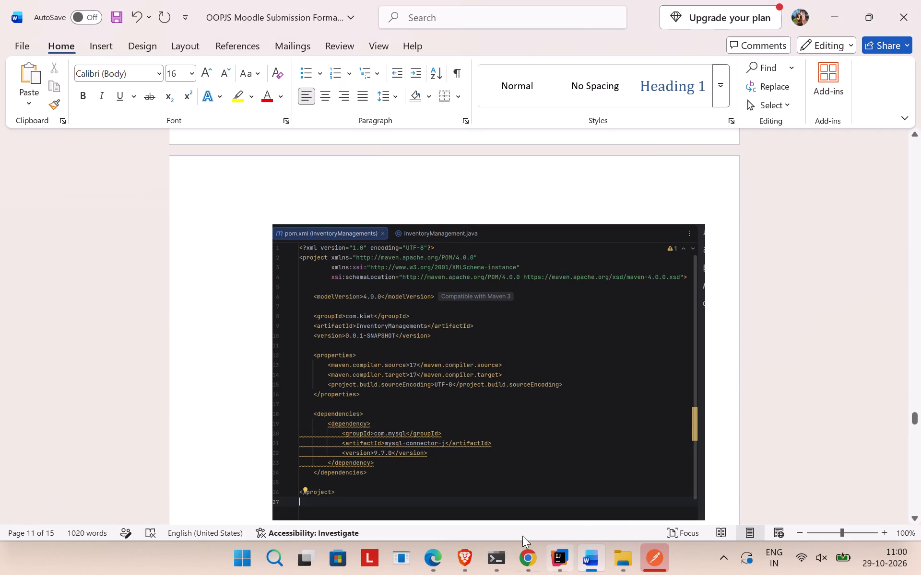
drag(522, 536, 527, 221)
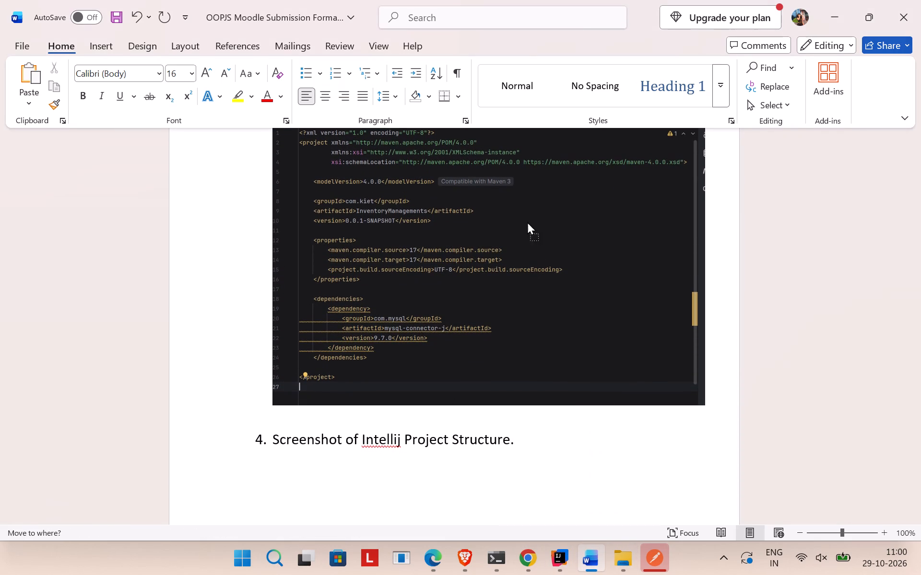
drag(527, 221, 626, 141)
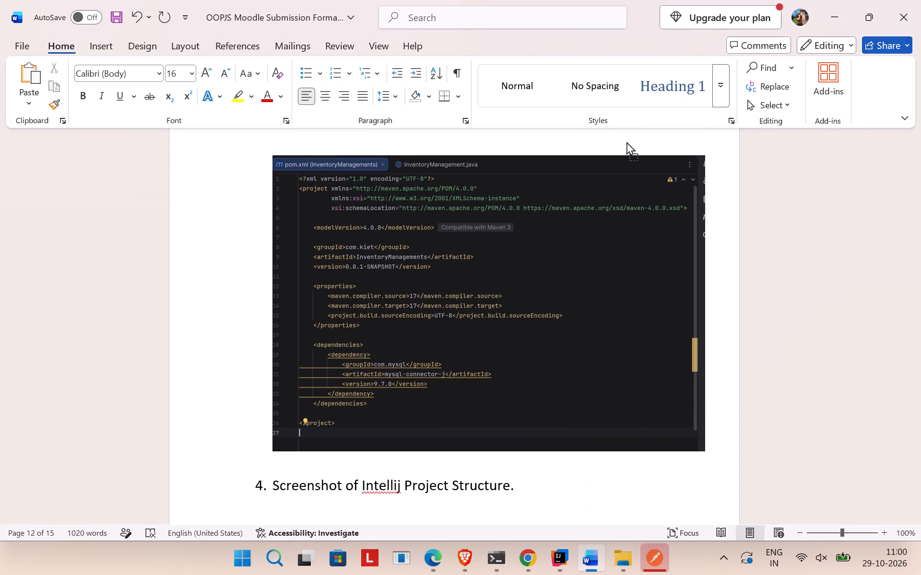
drag(626, 141, 449, 150)
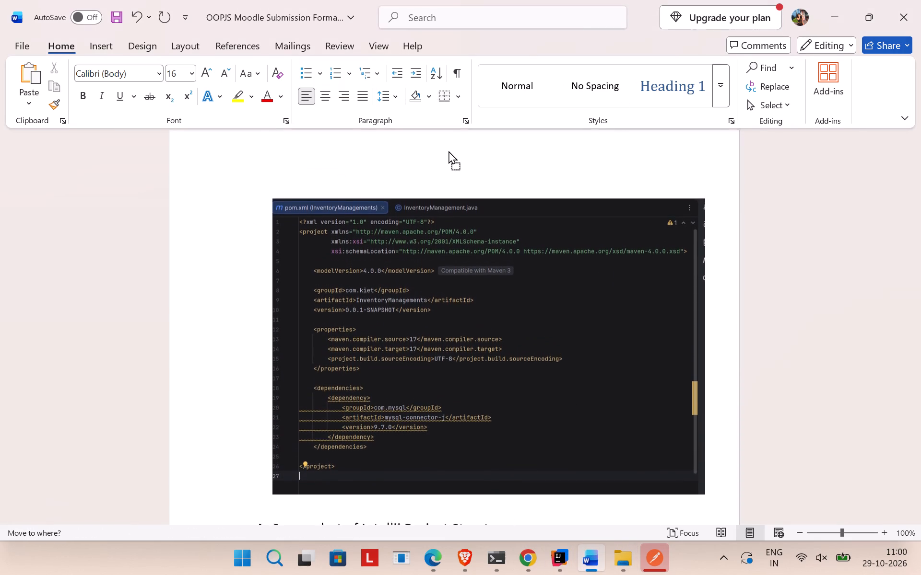
drag(449, 150, 448, 151)
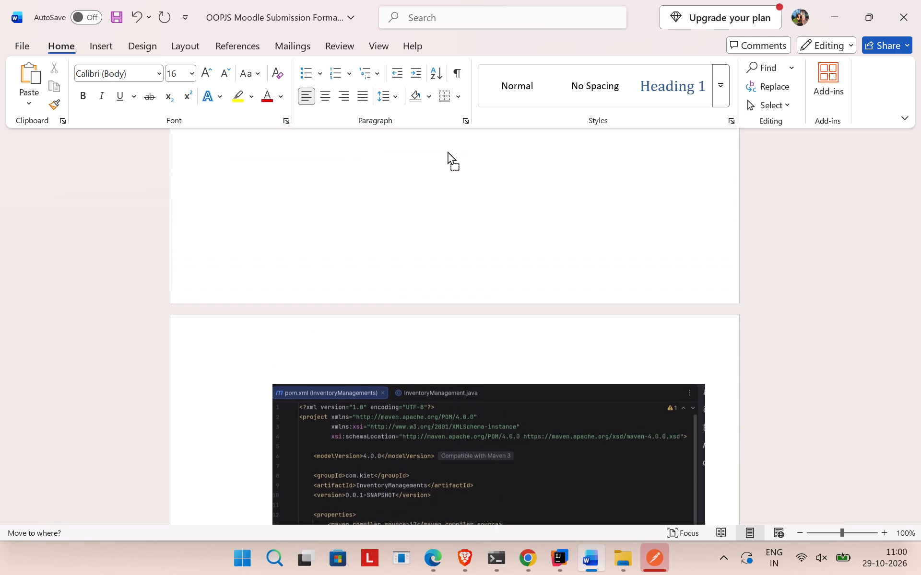
drag(448, 151, 387, 299)
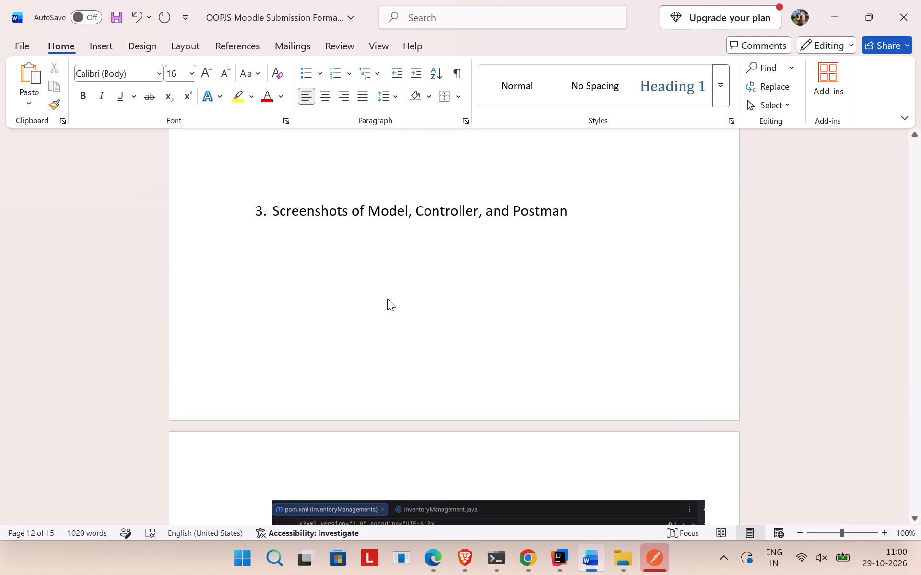
click(387, 299)
Move the inserted MySQL database and table screenshot to directly above the pom.xml screenshot beneath item 3.
scroll(387, 299, down, 6)
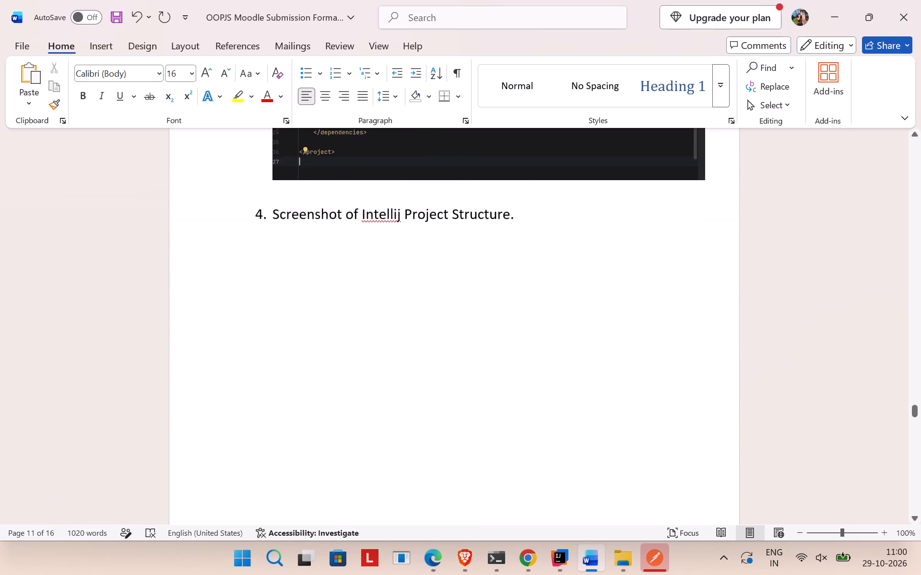
scroll(387, 299, down, 3)
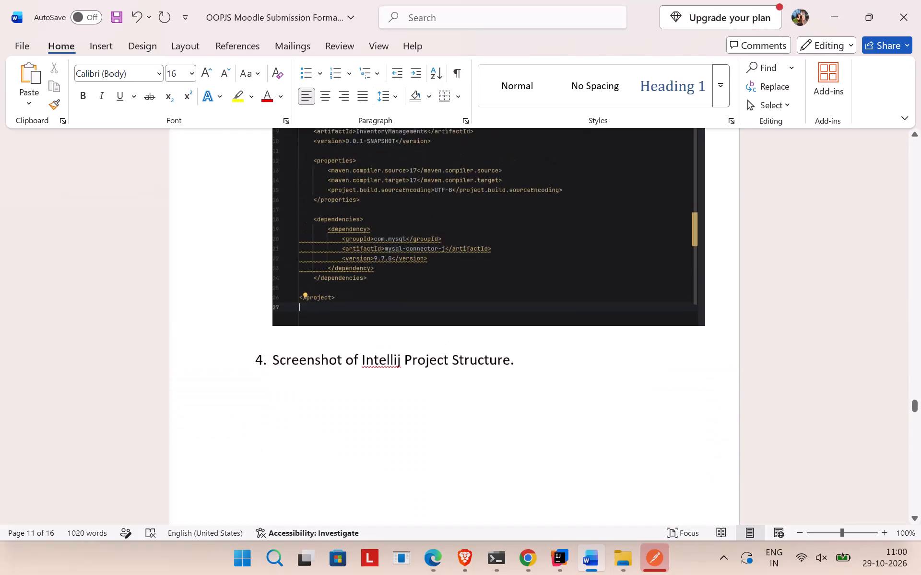
drag(411, 383, 414, 147)
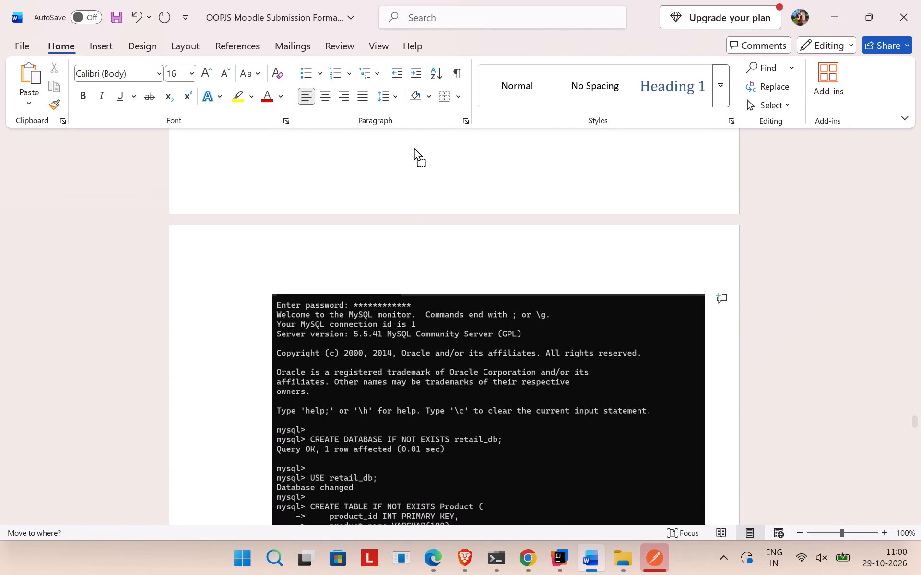
drag(414, 147, 650, 119)
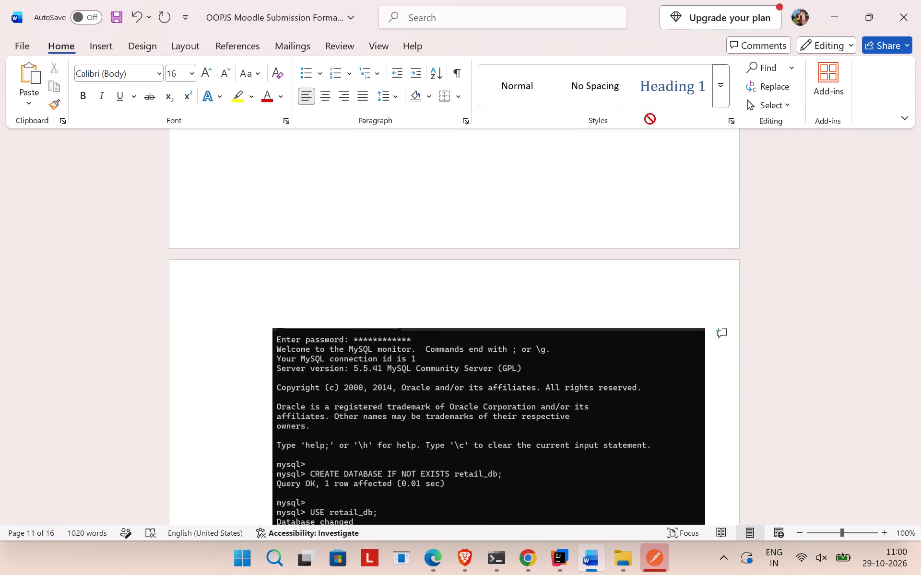
drag(650, 119, 512, 131)
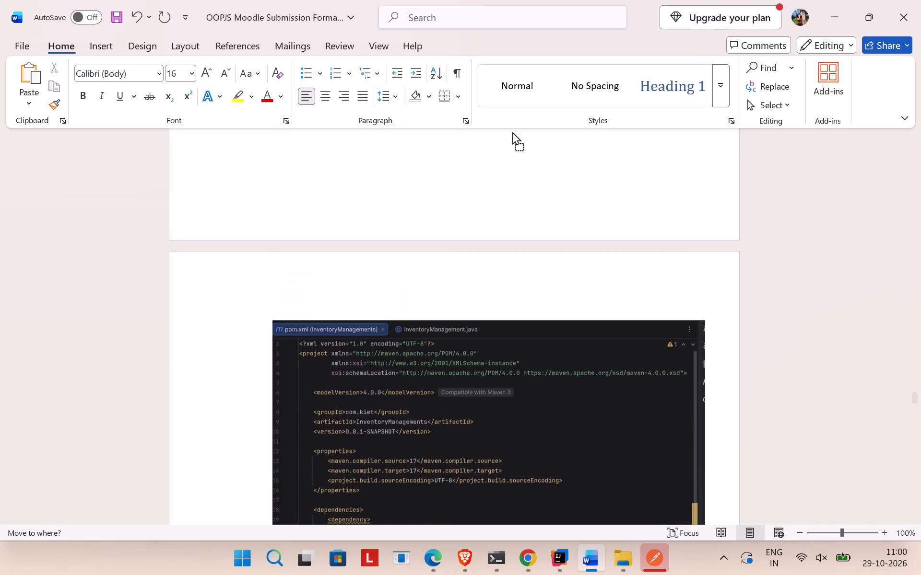
drag(512, 131, 424, 292)
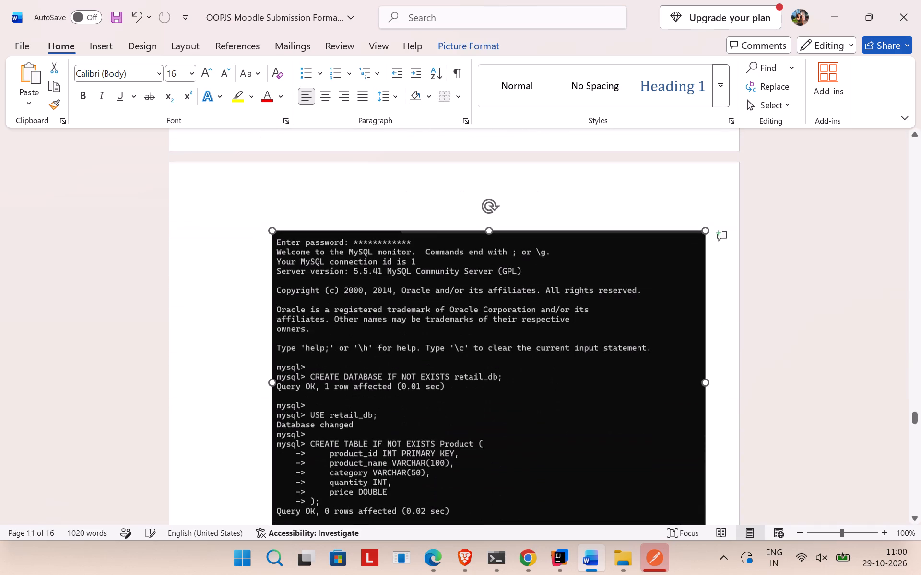
scroll(424, 292, down, 7)
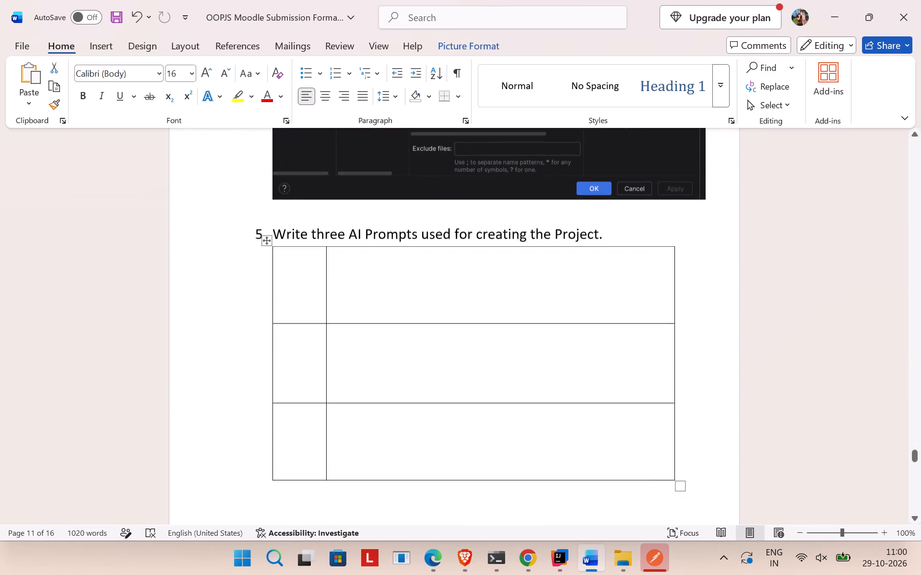
scroll(424, 292, down, 1)
scroll(424, 292, up, 7)
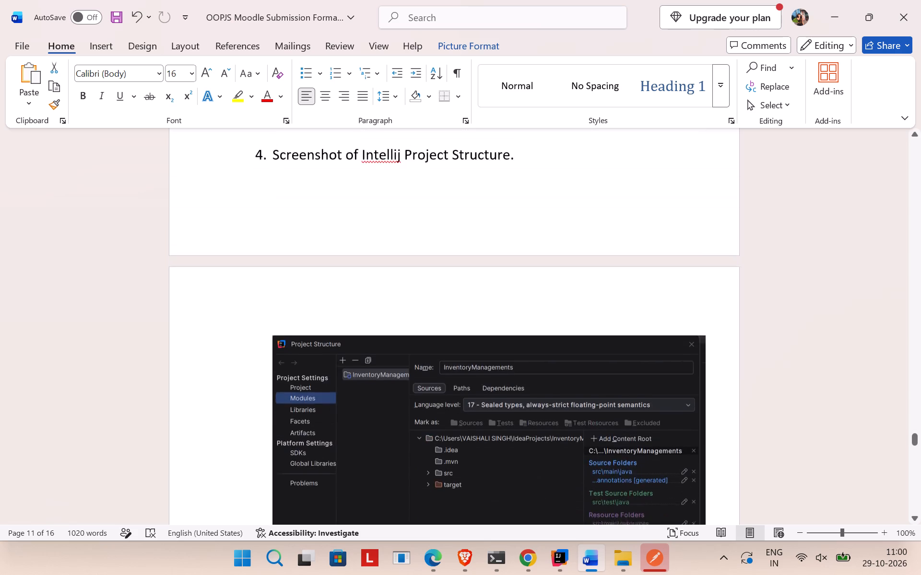
scroll(424, 292, up, 2)
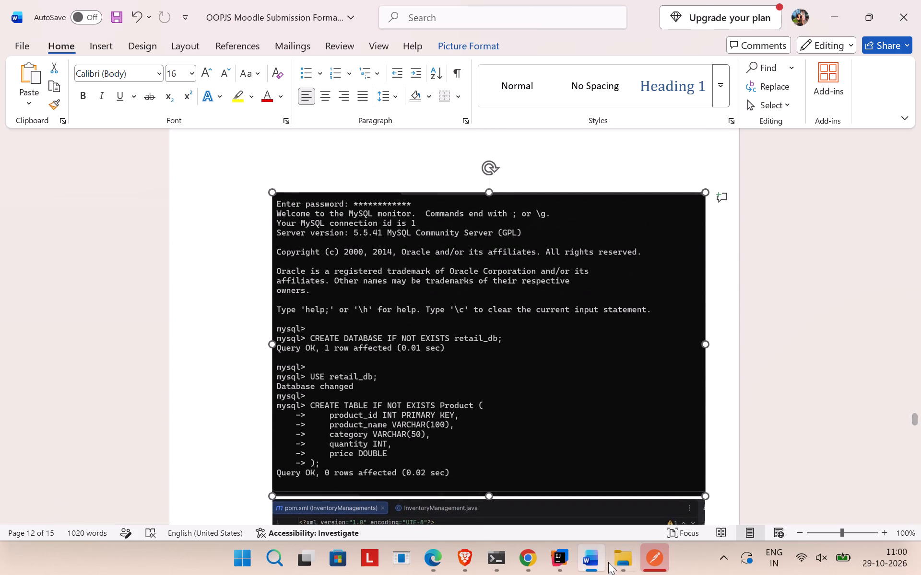
click(609, 563)
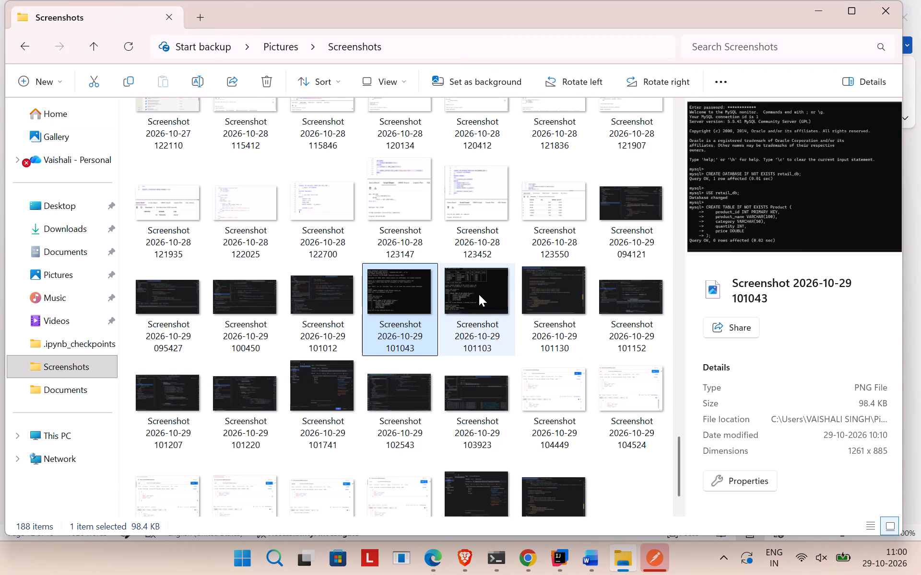
drag(479, 294, 588, 565)
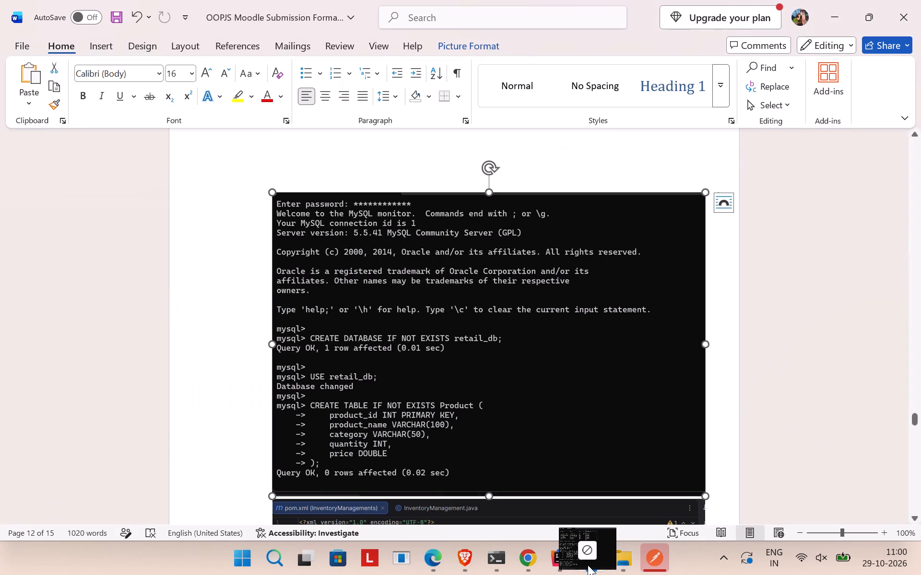
drag(588, 565, 430, 484)
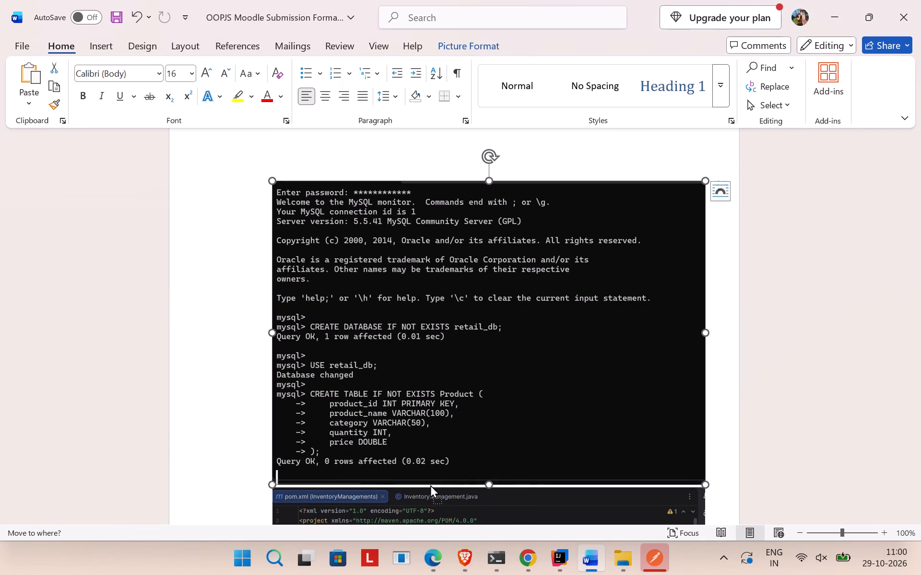
drag(430, 484, 429, 484)
scroll(429, 484, down, 2)
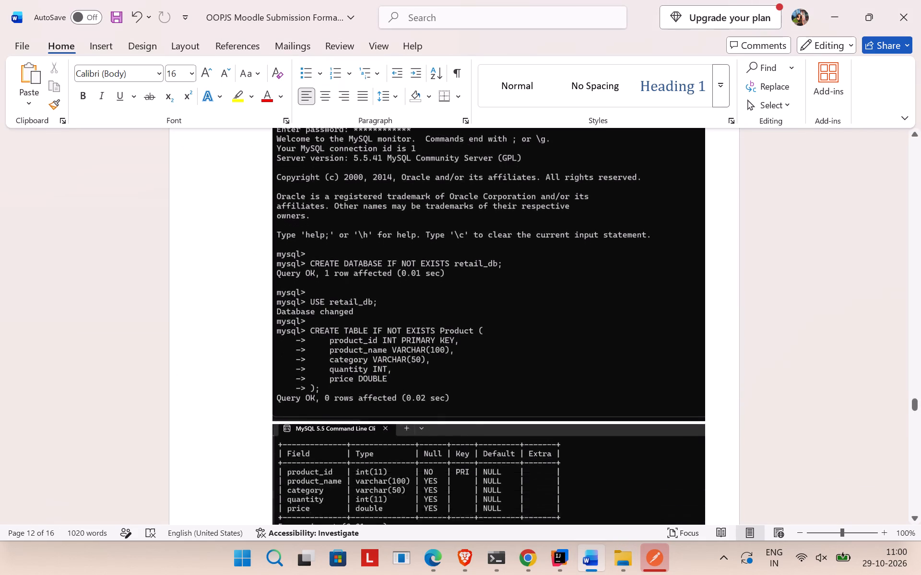
scroll(429, 484, down, 8)
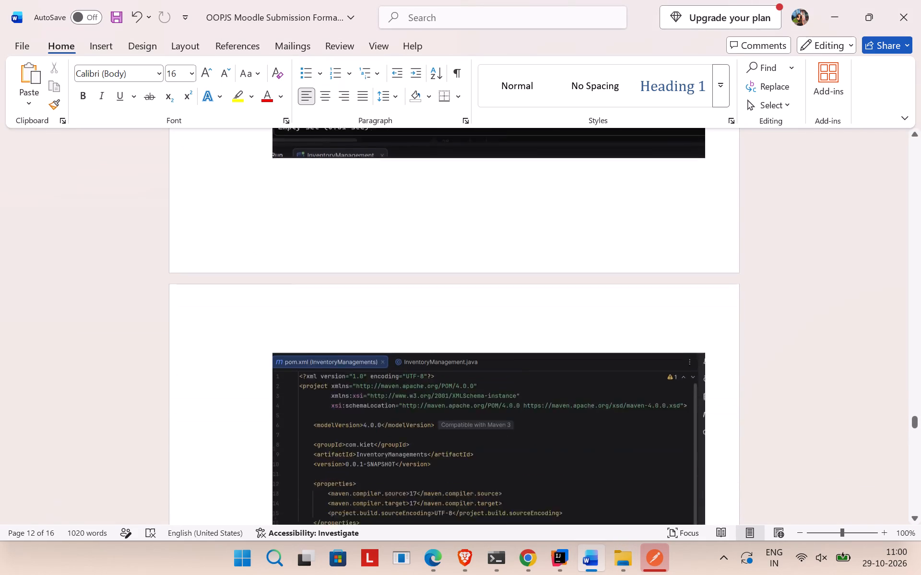
scroll(429, 484, down, 2)
click(623, 552)
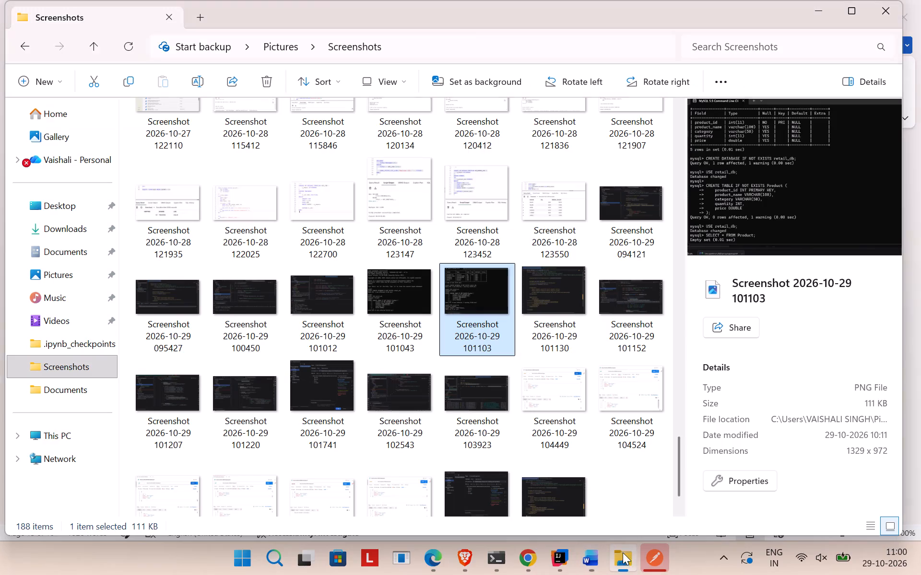
double_click(548, 312)
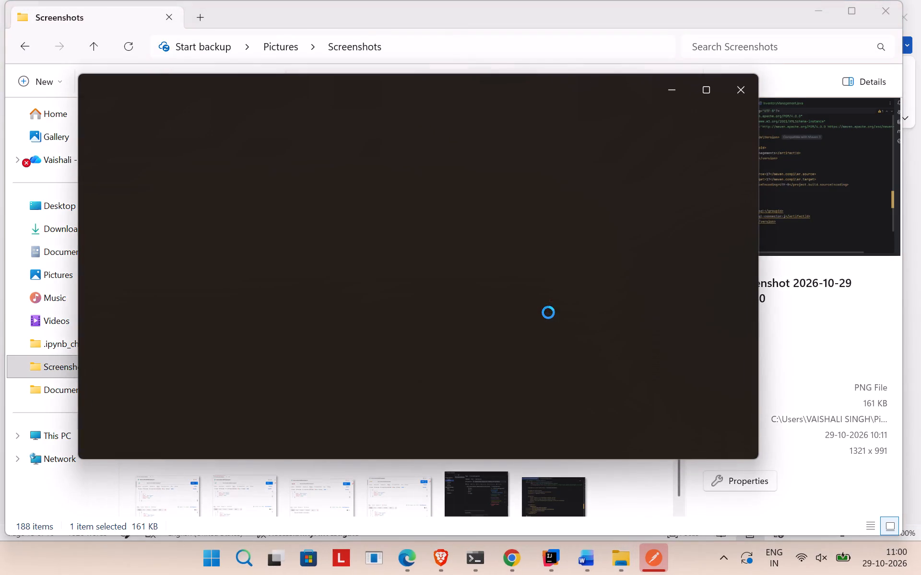
click(741, 90)
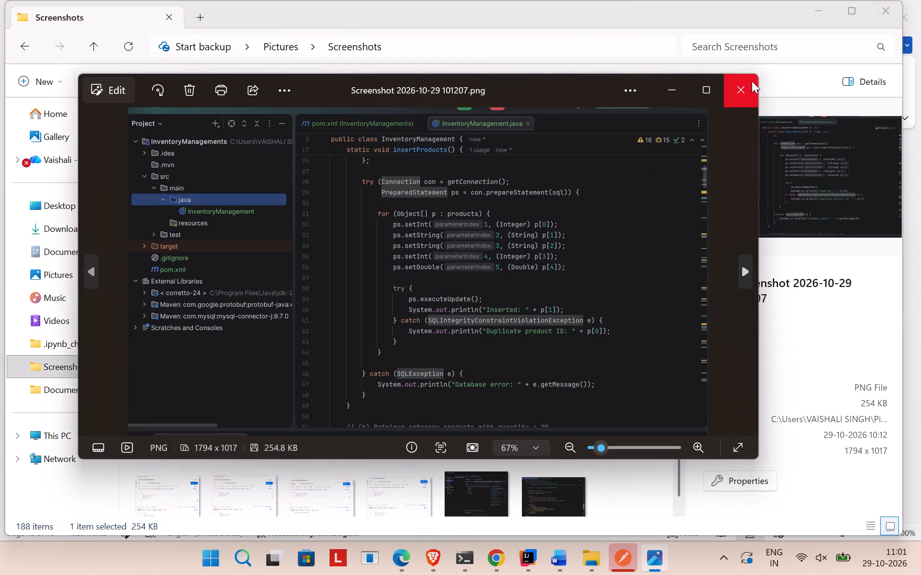
click(752, 81)
click(265, 365)
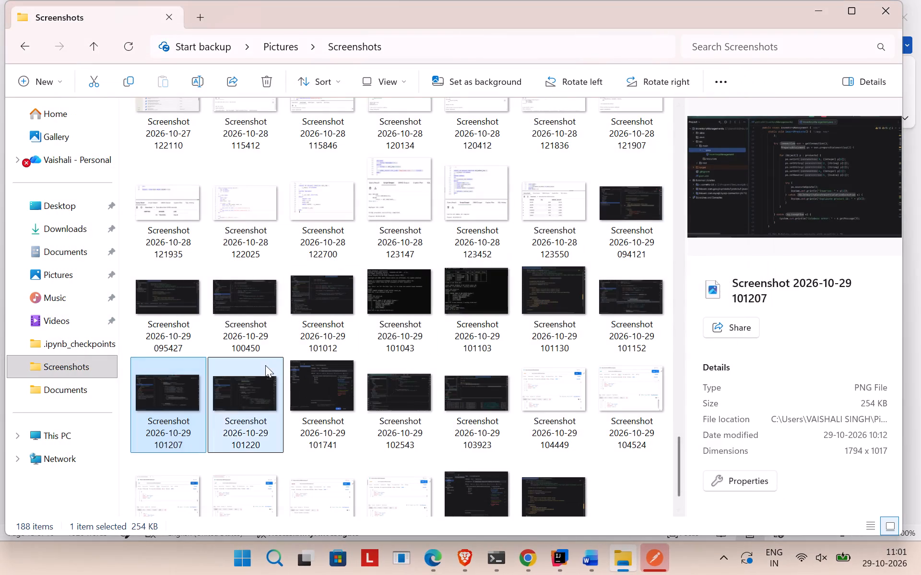
click(265, 365)
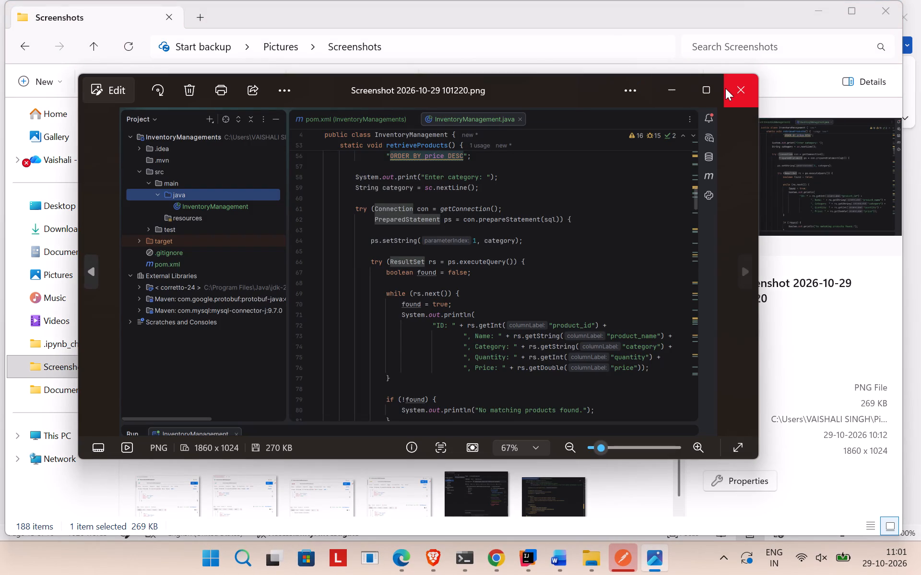
click(725, 89)
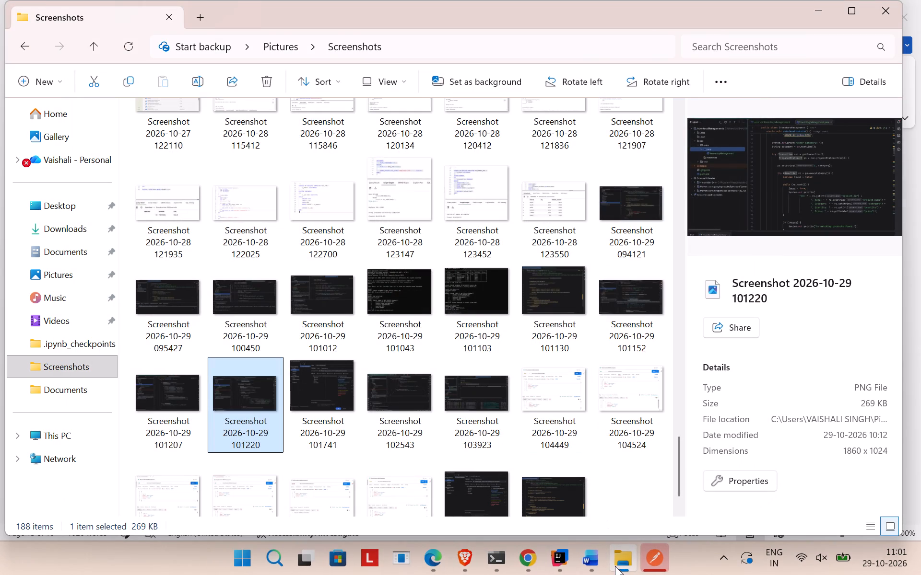
Switch to the Word submission document and review the Java and pom.xml code pages.
click(585, 563)
scroll(547, 380, up, 9)
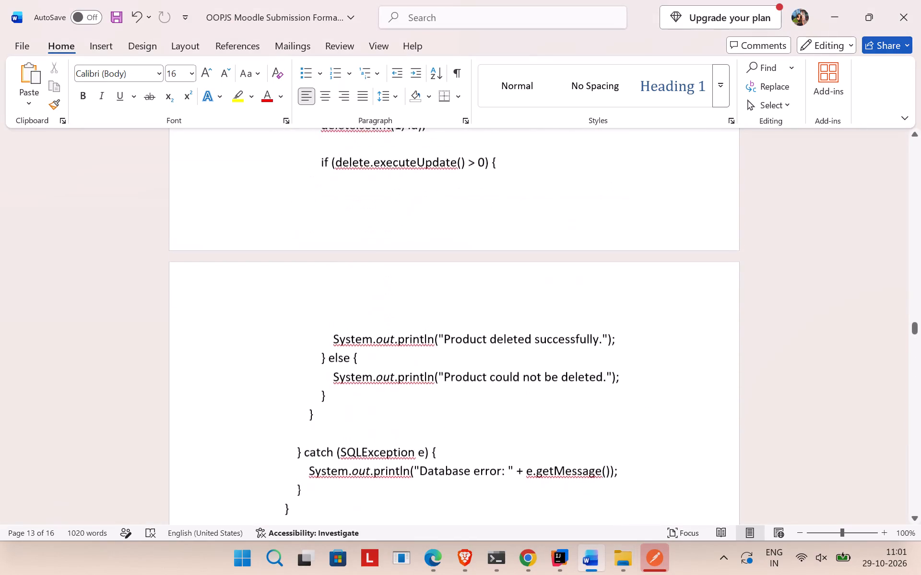
scroll(547, 380, up, 11)
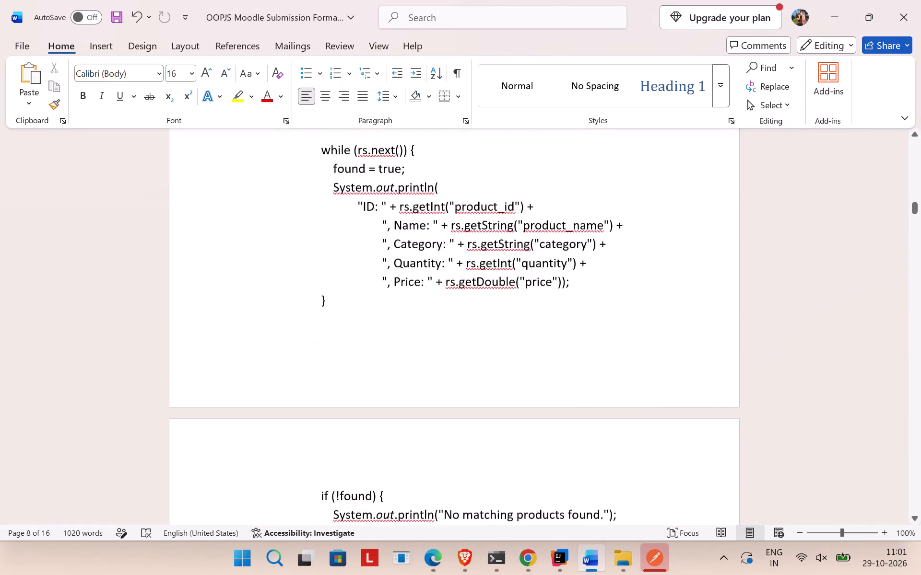
scroll(547, 380, up, 7)
scroll(547, 380, down, 3)
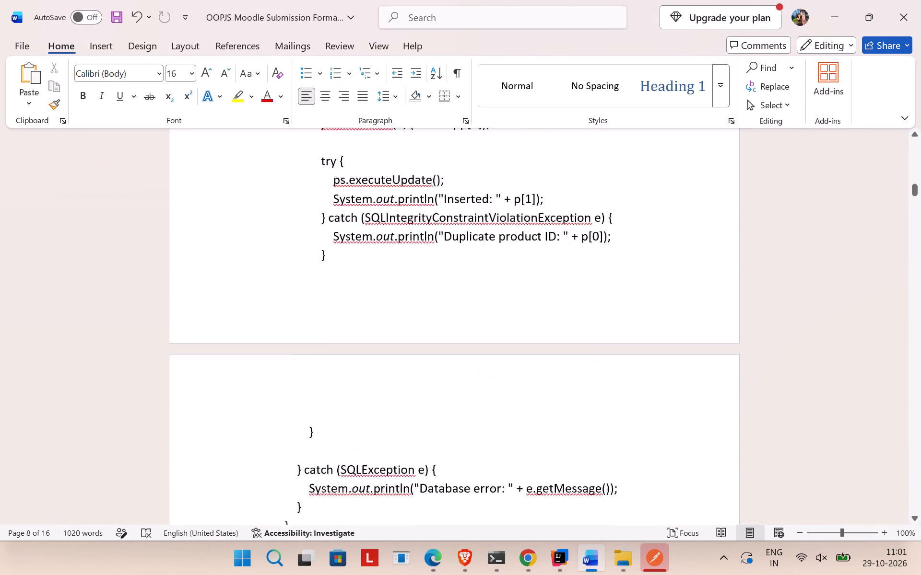
scroll(547, 380, down, 9)
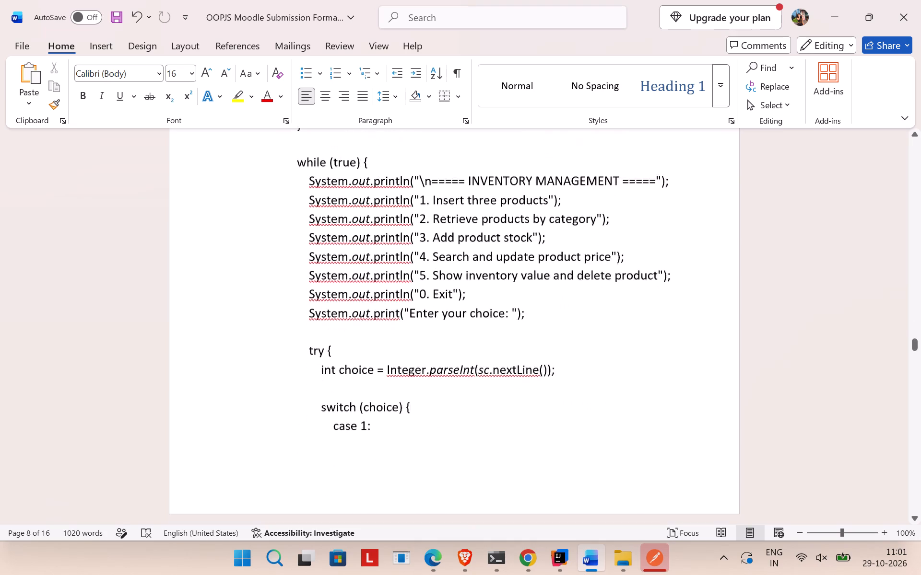
scroll(547, 380, down, 7)
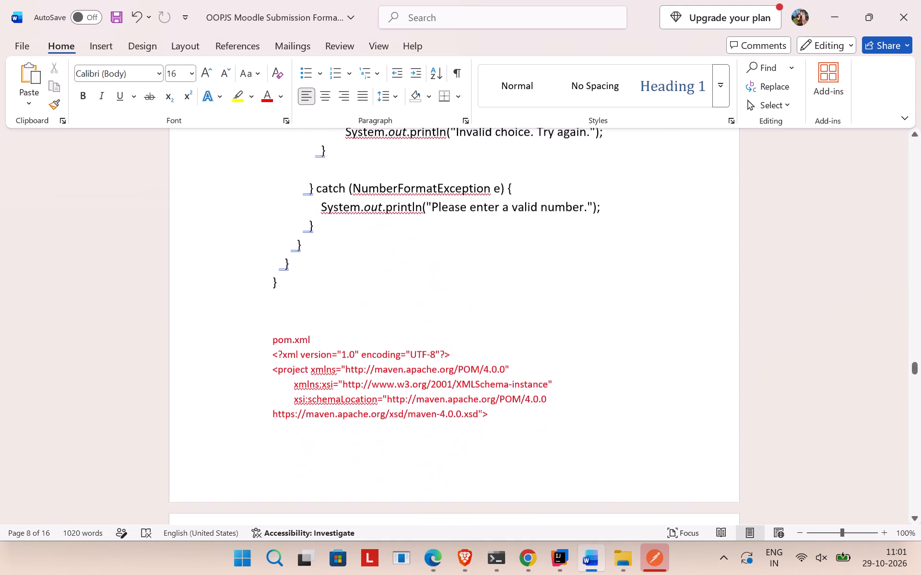
scroll(547, 380, down, 2)
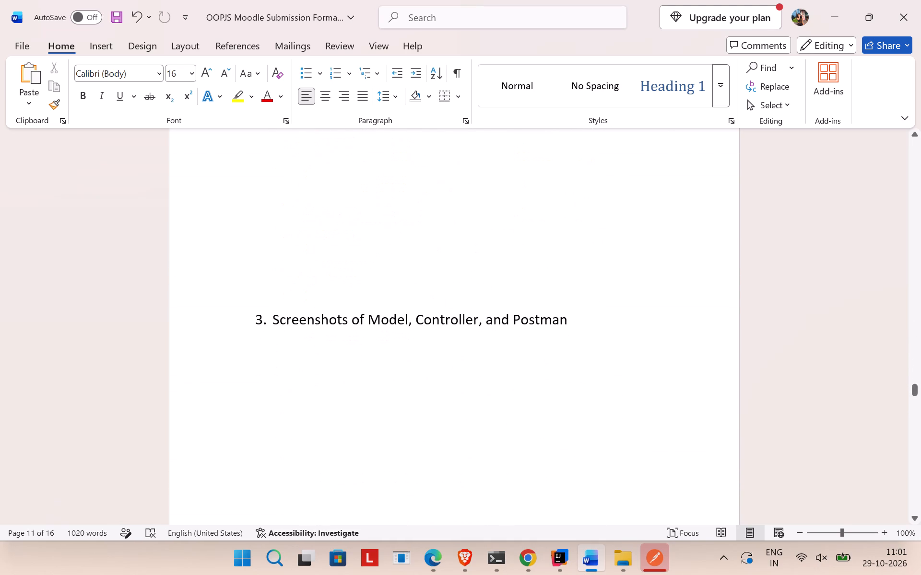
click(465, 381)
scroll(465, 381, down, 5)
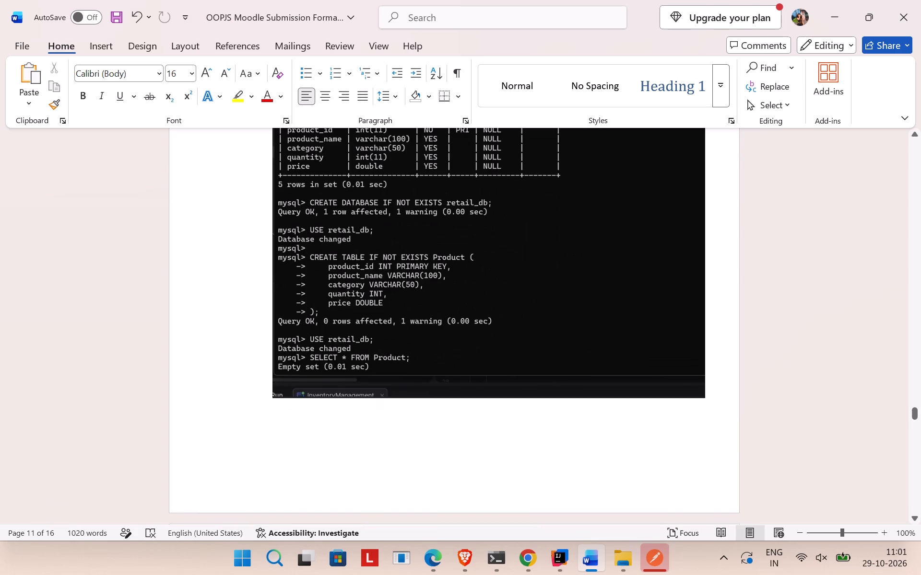
scroll(465, 381, down, 3)
scroll(465, 381, up, 3)
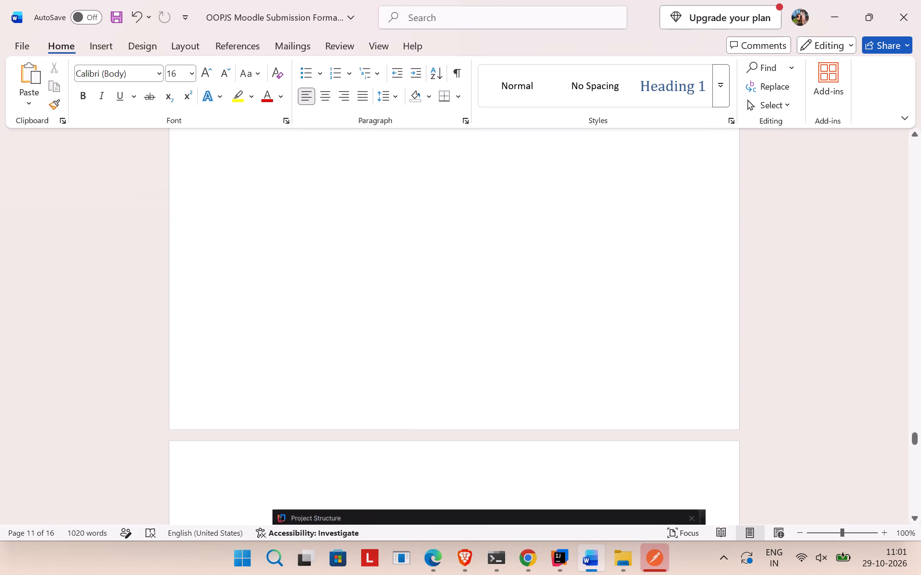
scroll(465, 381, up, 3)
scroll(465, 381, down, 6)
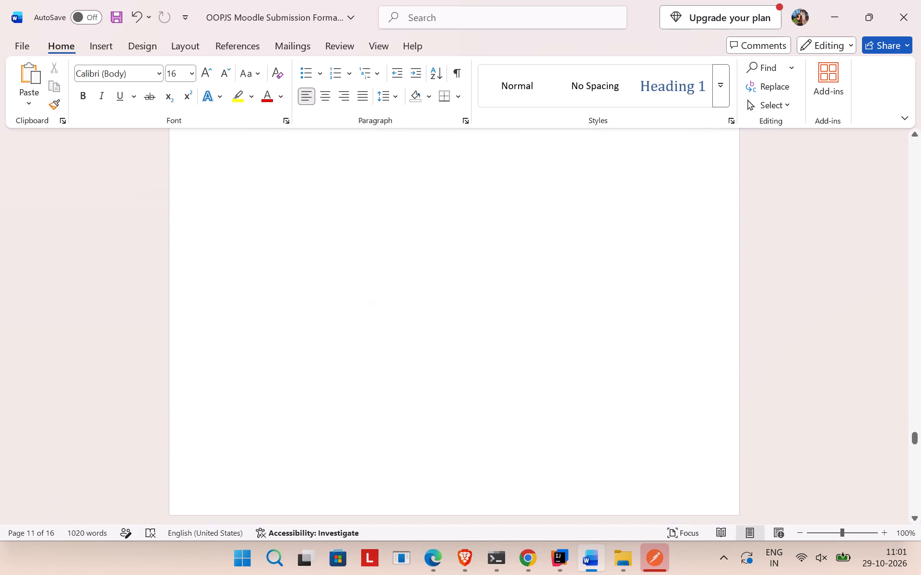
scroll(465, 381, down, 5)
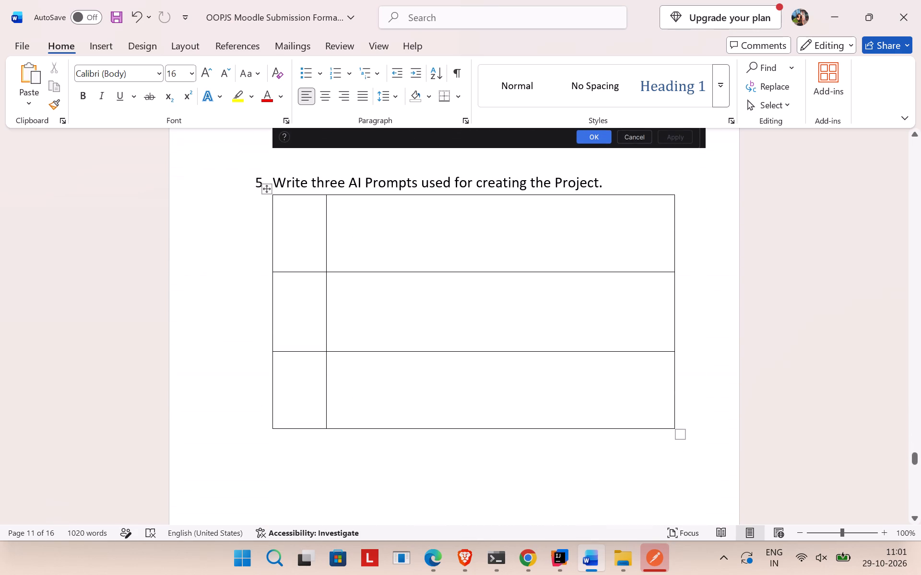
click(474, 237)
scroll(474, 237, down, 1)
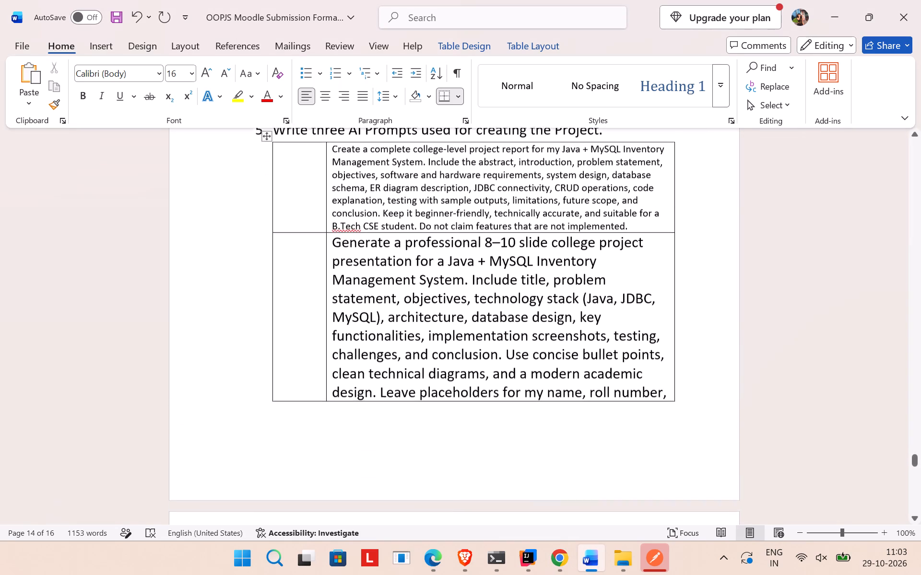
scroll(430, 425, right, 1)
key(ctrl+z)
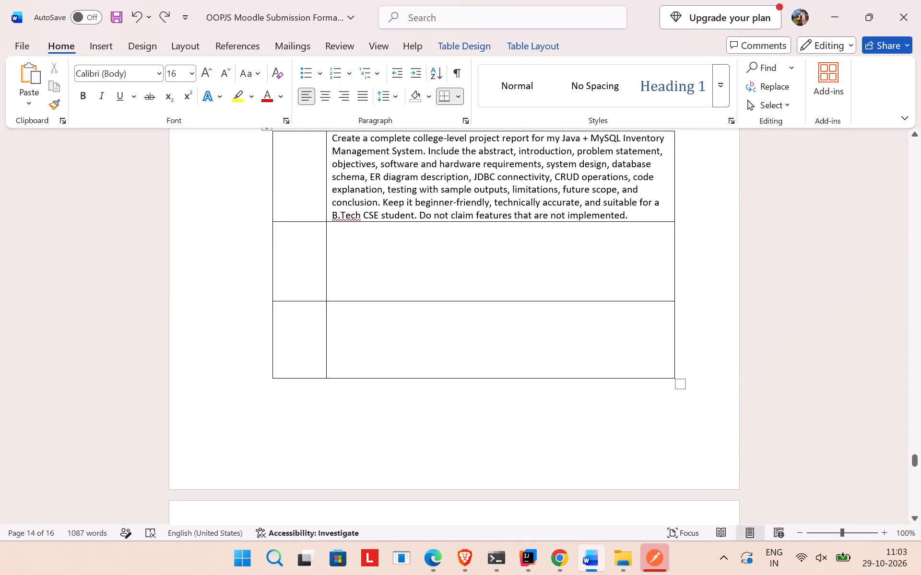
Set the second row's font size to 11 and paste the presentation prompt there.
click(188, 76)
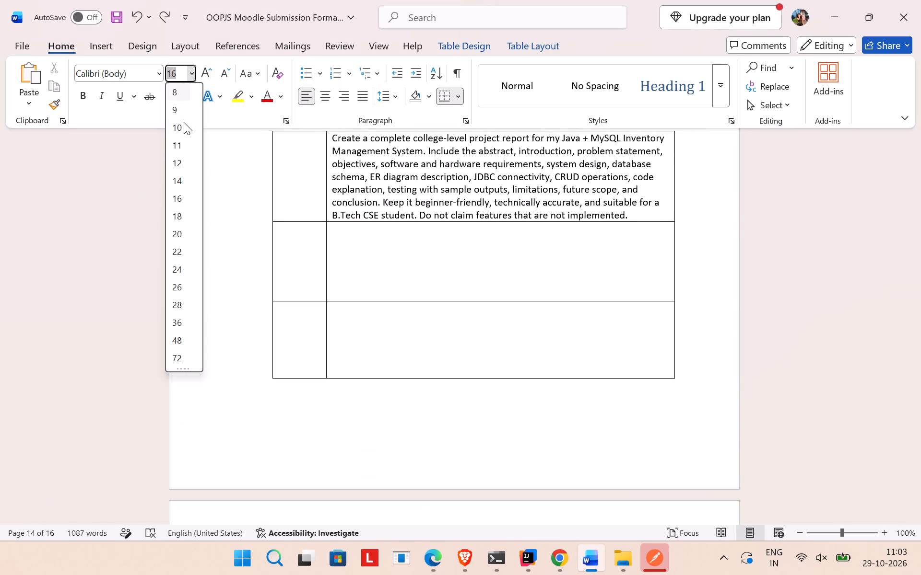
click(184, 145)
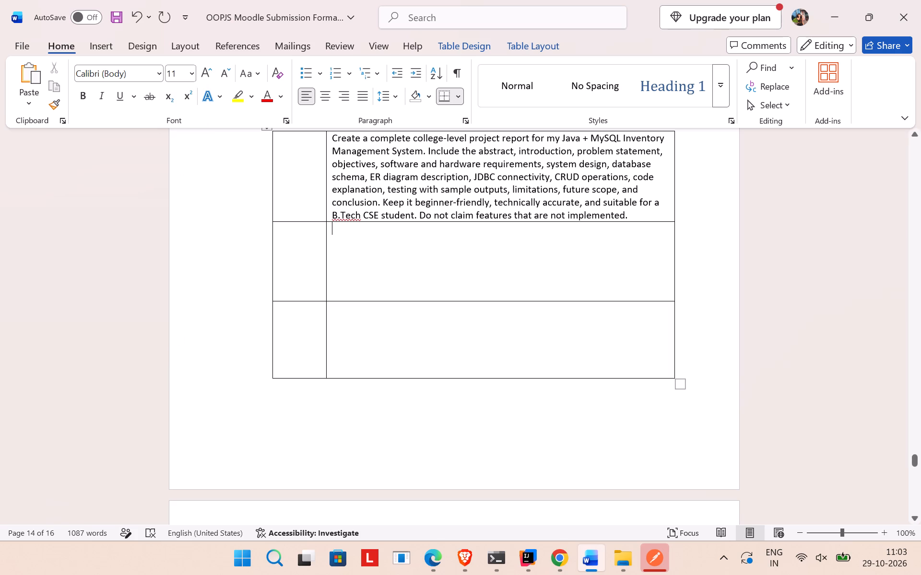
key(ctrl+v)
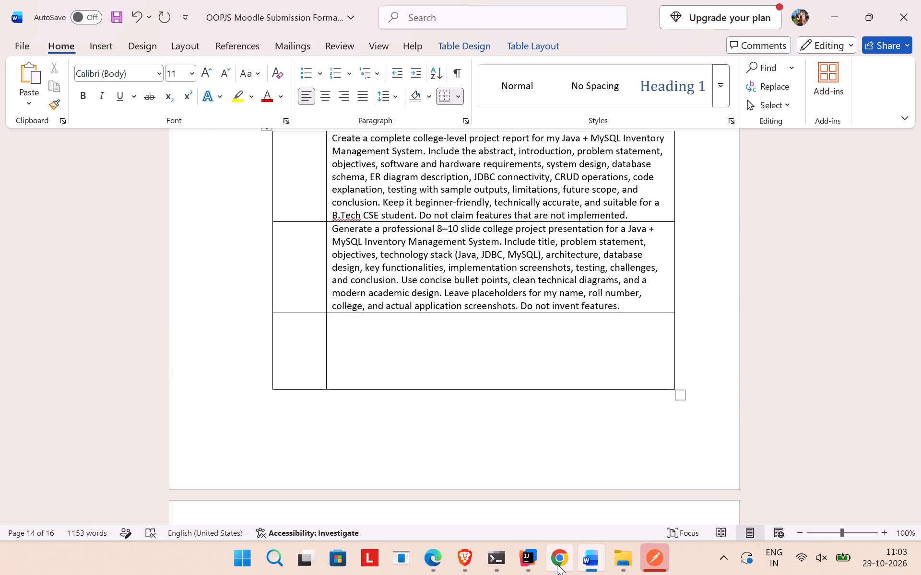
Copy Prompt 3 — GitHub README from ChatGPT in Chrome and paste it at font size 11 into the third prompt row in Word.
click(557, 564)
scroll(436, 420, down, 3)
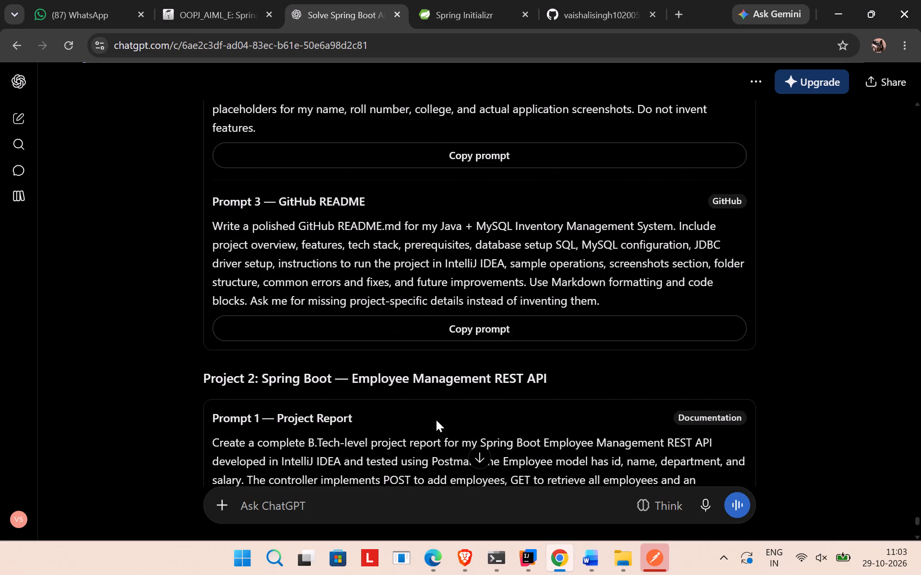
click(478, 322)
click(588, 552)
scroll(535, 380, up, 1)
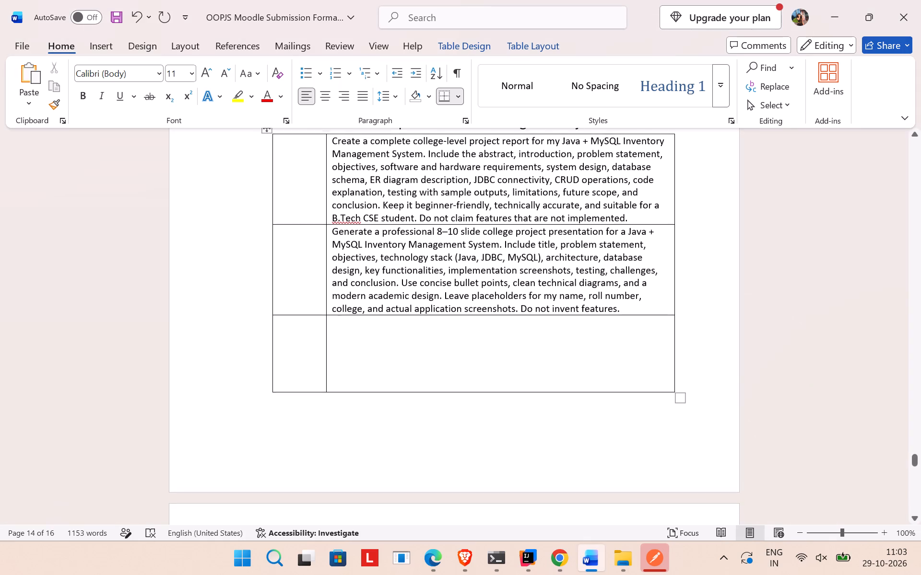
scroll(535, 380, up, 1)
click(535, 380)
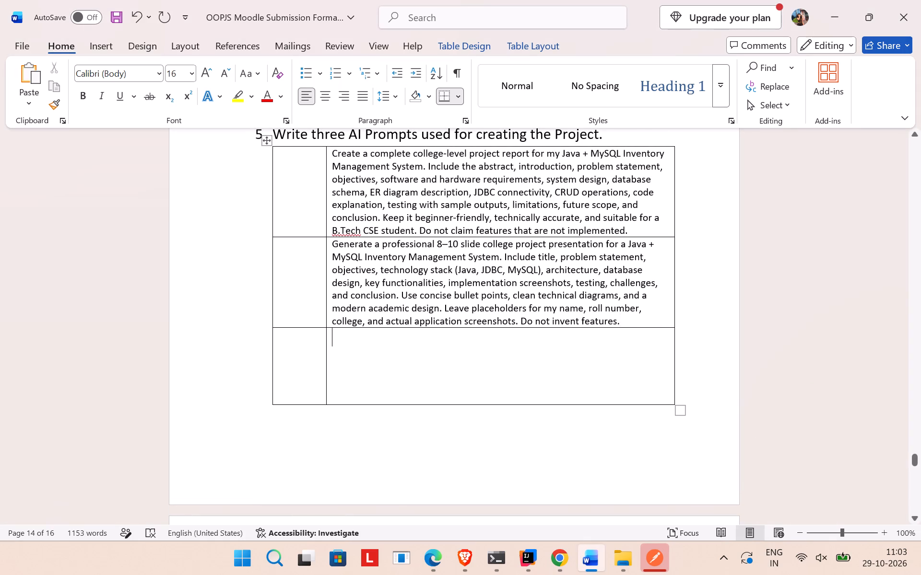
click(195, 79)
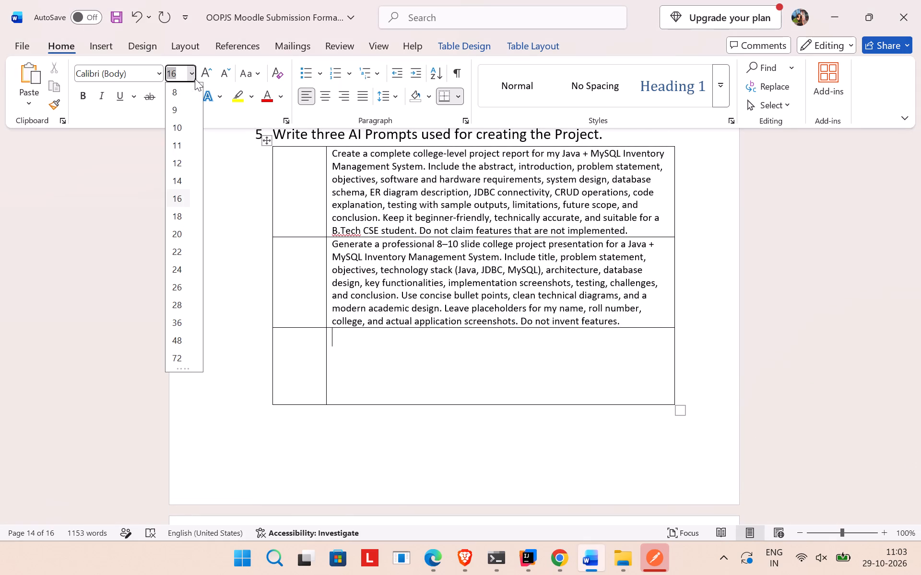
click(173, 146)
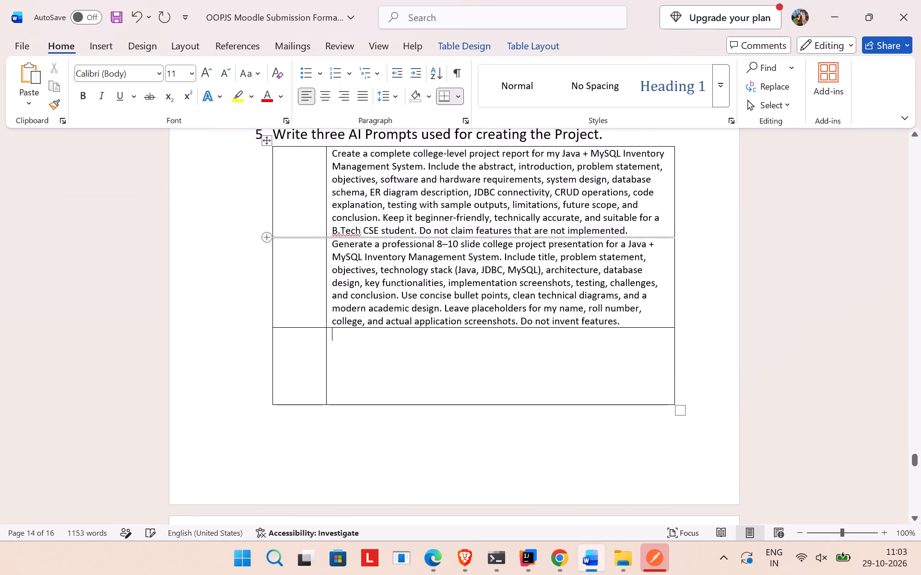
key(ctrl+v)
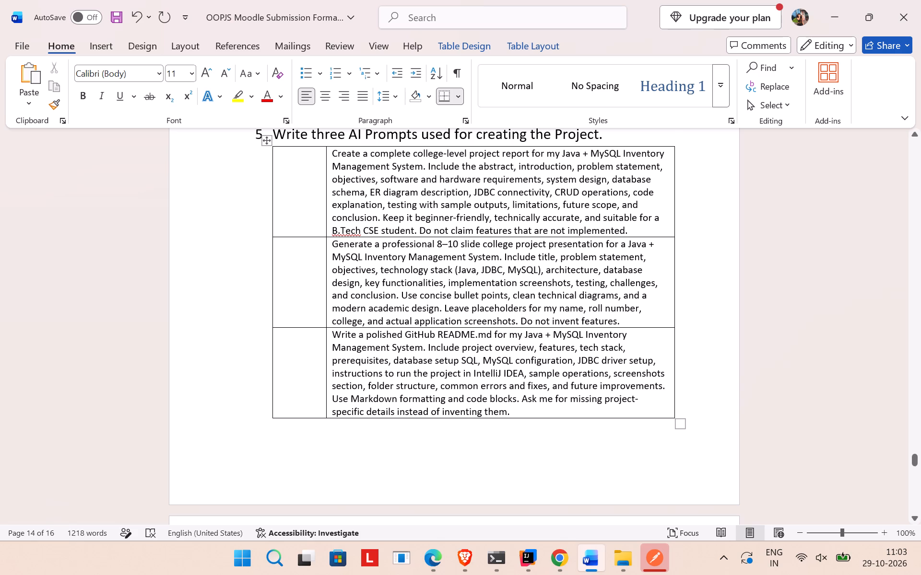
Place the cursor in the first row of the GitHub Repository Link table under Q2 Spring Boot Rest API JDBC MySQL.
scroll(452, 481, down, 5)
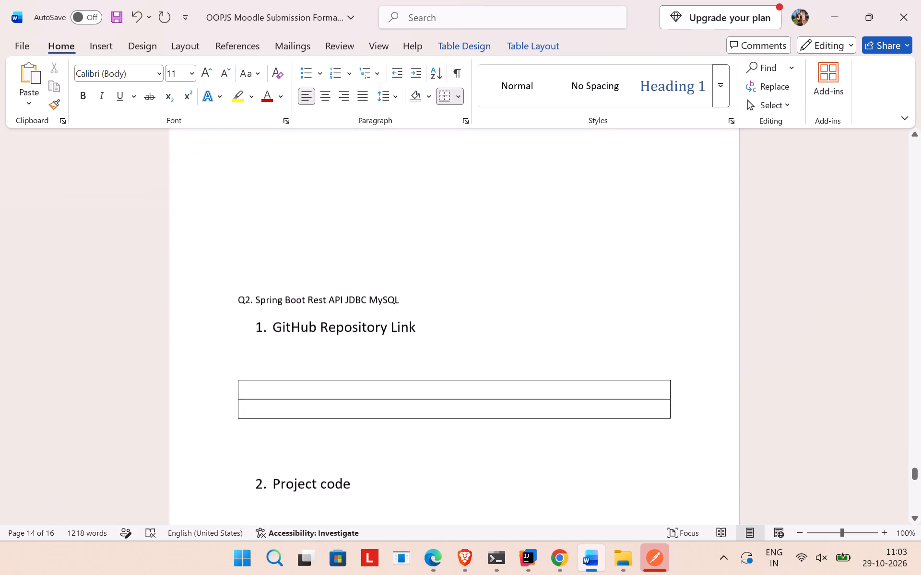
scroll(452, 481, down, 1)
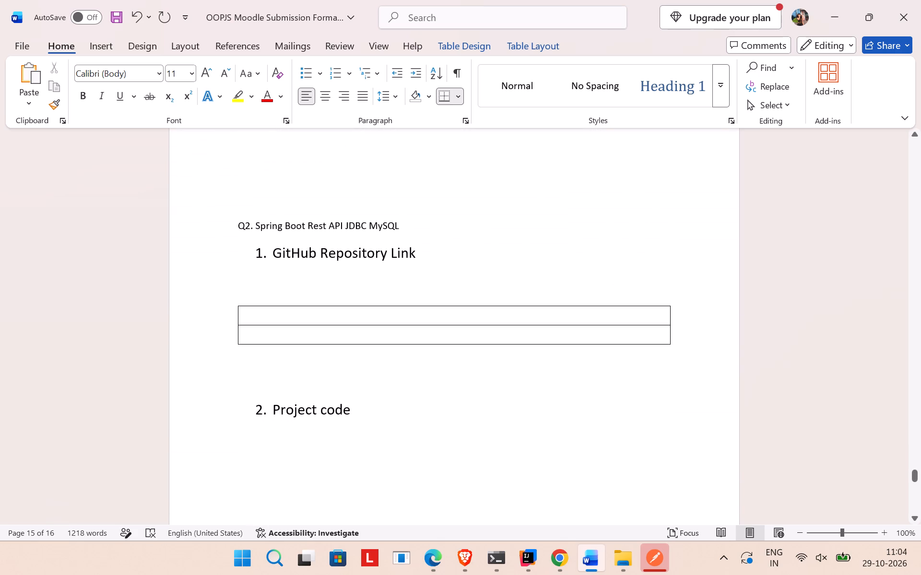
click(462, 328)
click(473, 313)
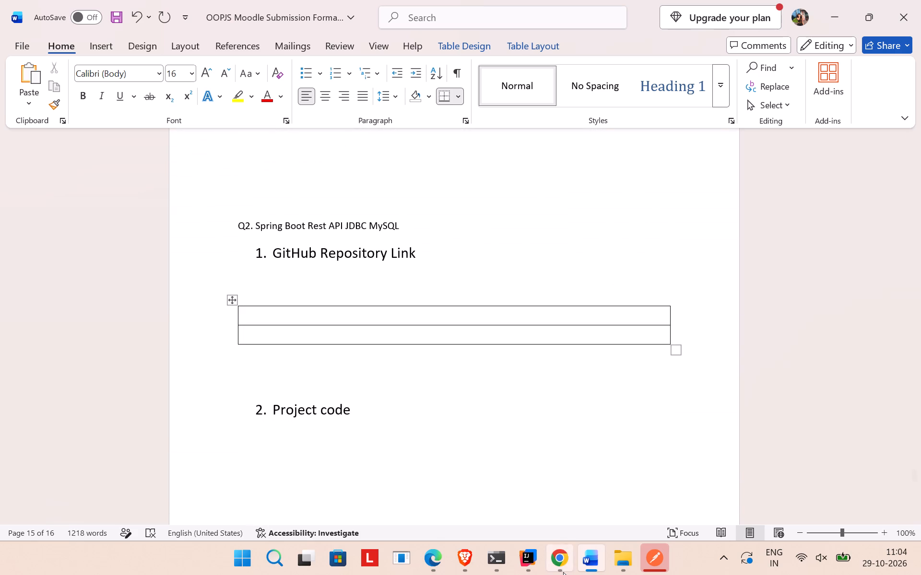
Switch to Chrome, refresh the GitHub repositories list and open the EmployeeManagementAPI repository.
click(563, 572)
click(595, 0)
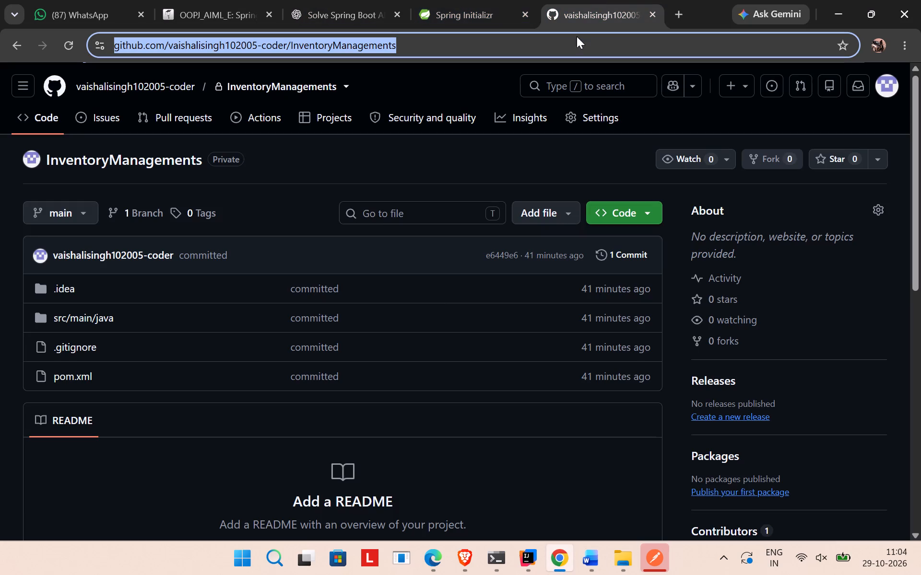
scroll(440, 287, up, 4)
scroll(440, 287, left, 1)
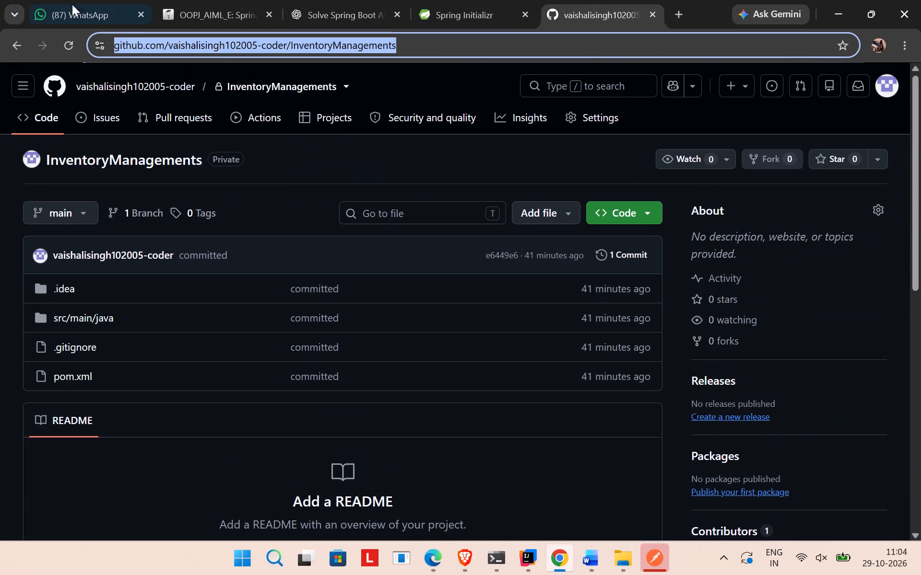
click(15, 39)
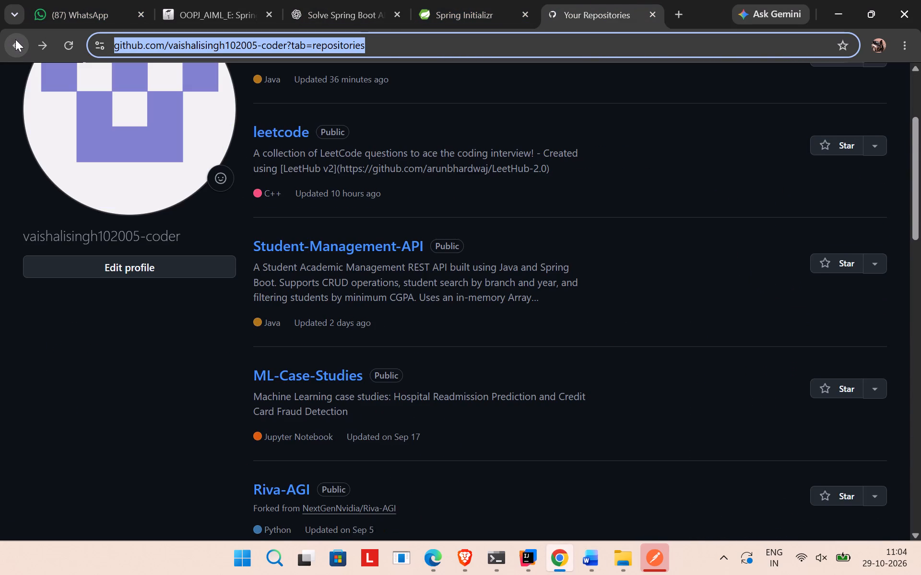
scroll(237, 192, up, 5)
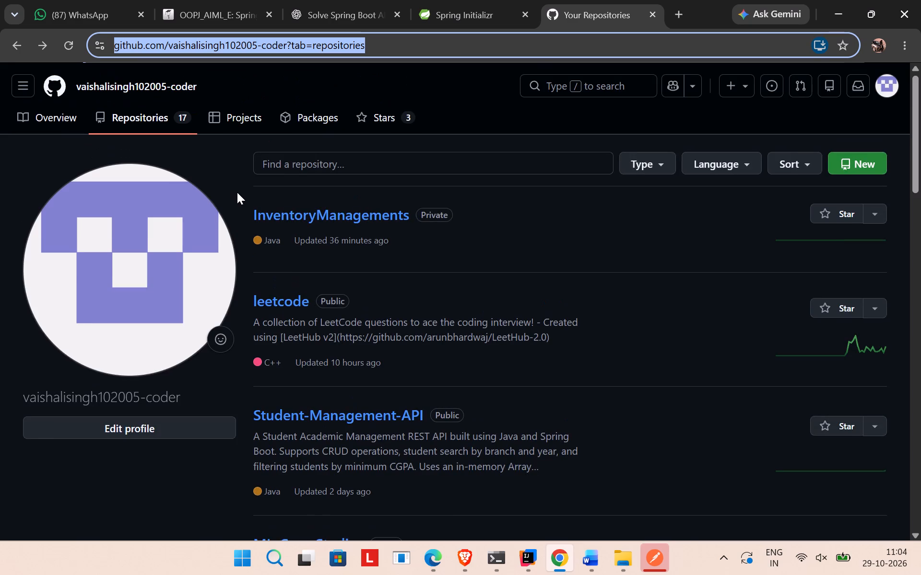
scroll(237, 192, up, 5)
click(515, 242)
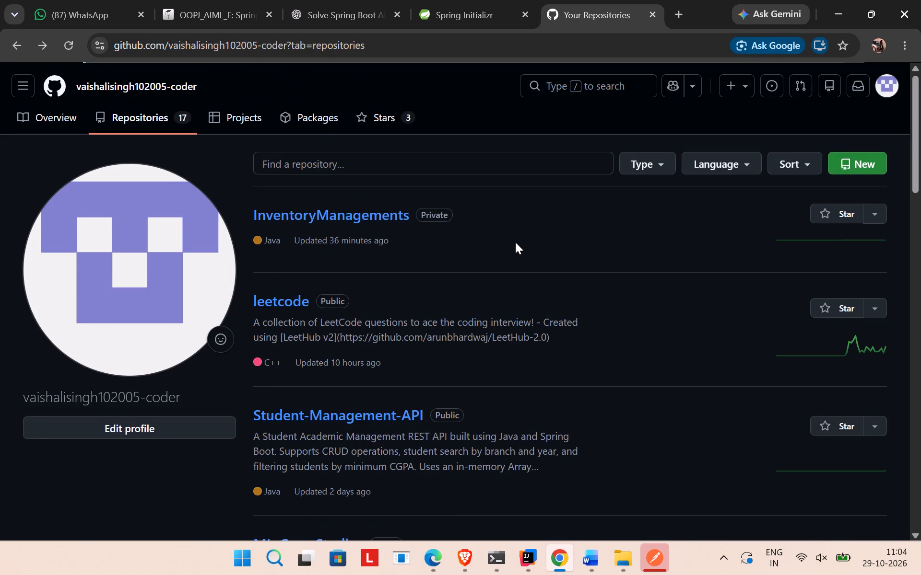
scroll(515, 242, down, 3)
scroll(515, 242, up, 1)
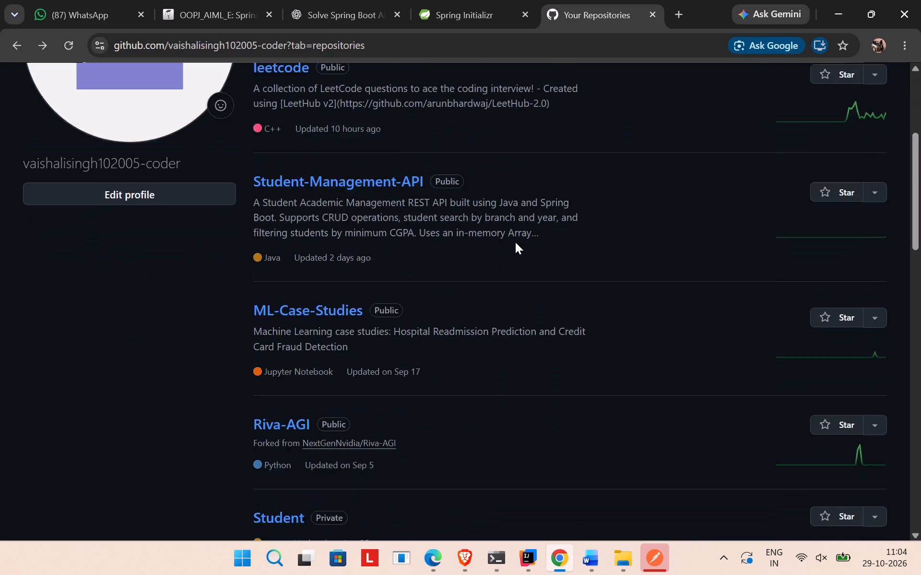
scroll(515, 242, up, 1)
click(70, 48)
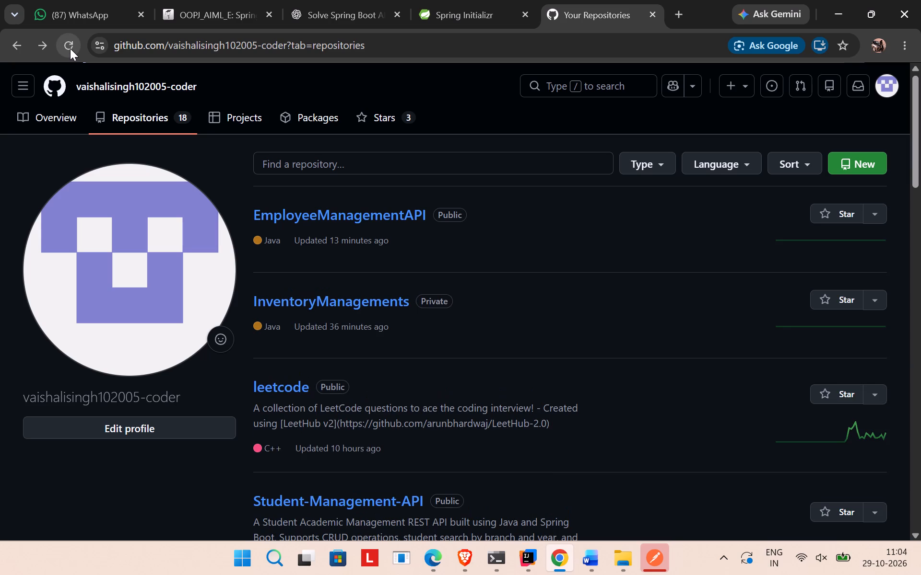
click(389, 217)
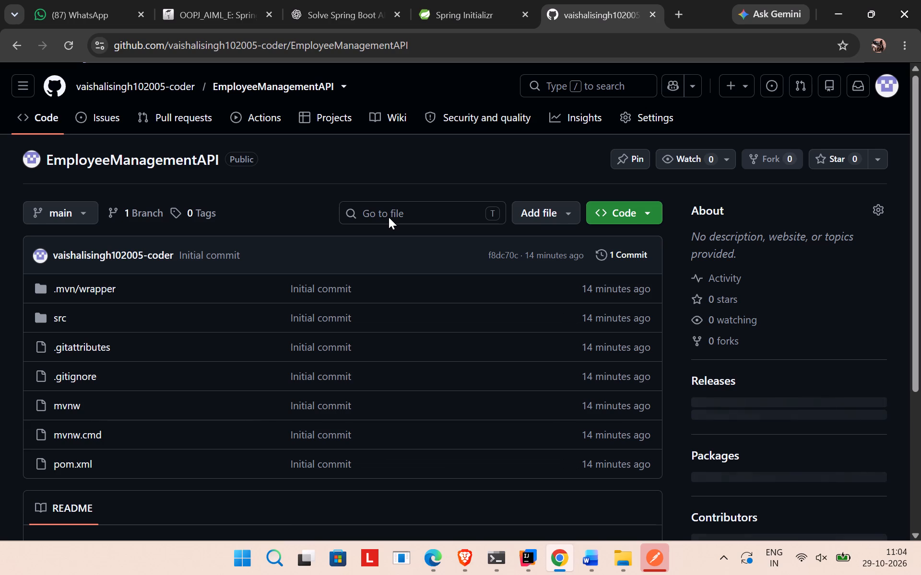
Copy the EmployeeManagementAPI repository URL and paste it into the first row of Q2's GitHub Repository Link table in Word.
click(488, 51)
key(ctrl+c)
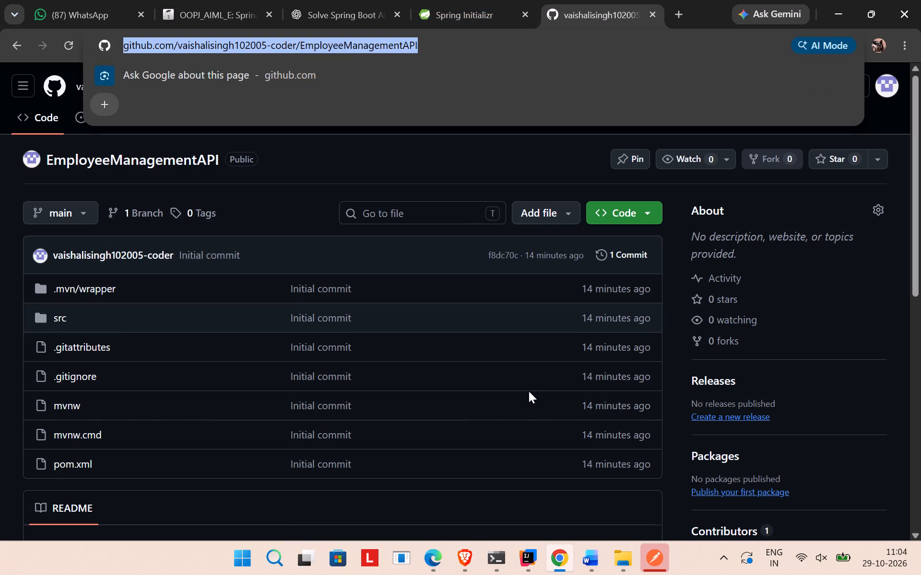
click(592, 554)
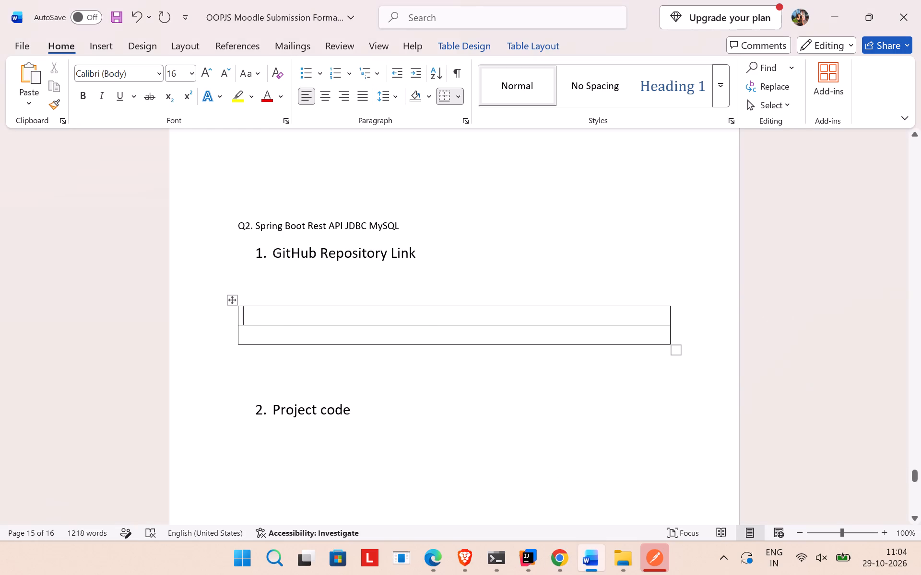
key(ctrl+v)
Place the cursor under Q2's Project code heading and open the EmployeeManagementAPI project in IntelliJ IDEA's current window.
scroll(371, 476, down, 2)
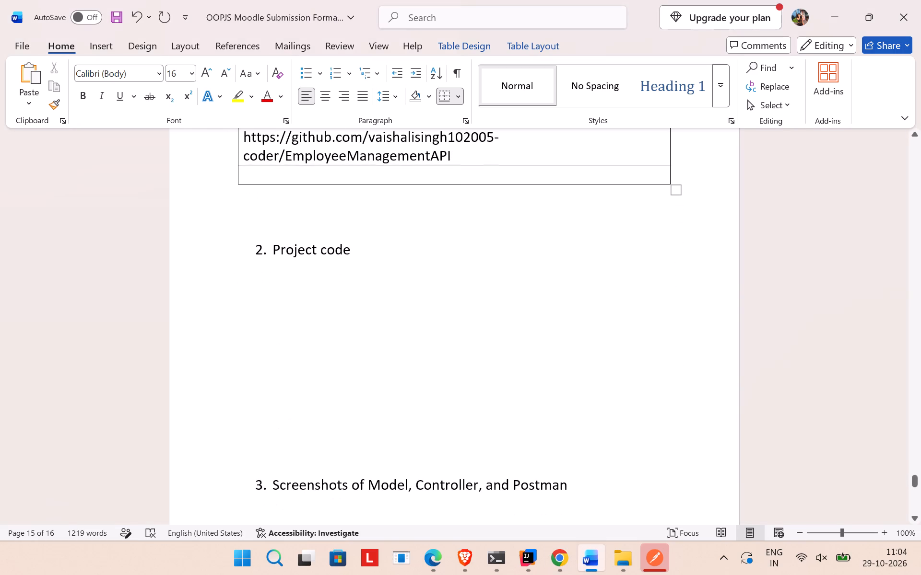
click(330, 299)
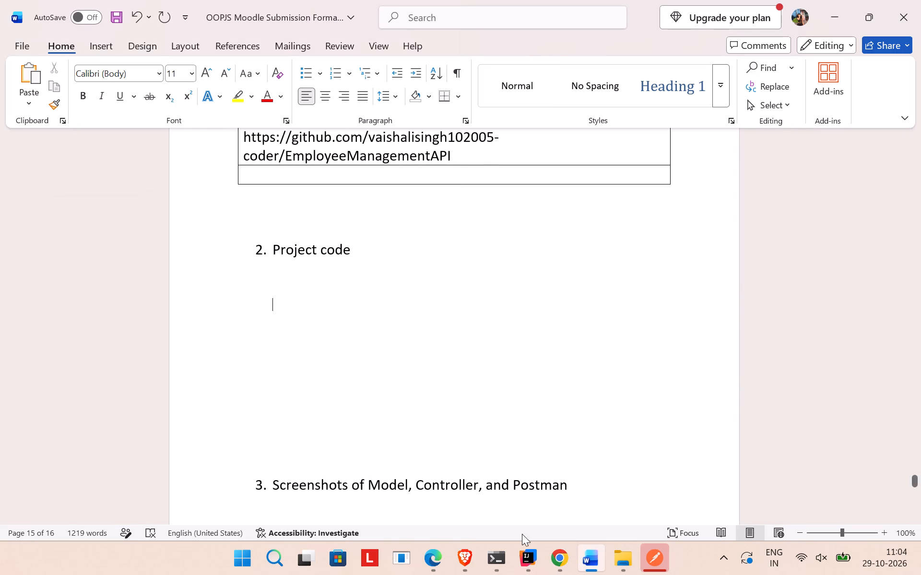
click(537, 556)
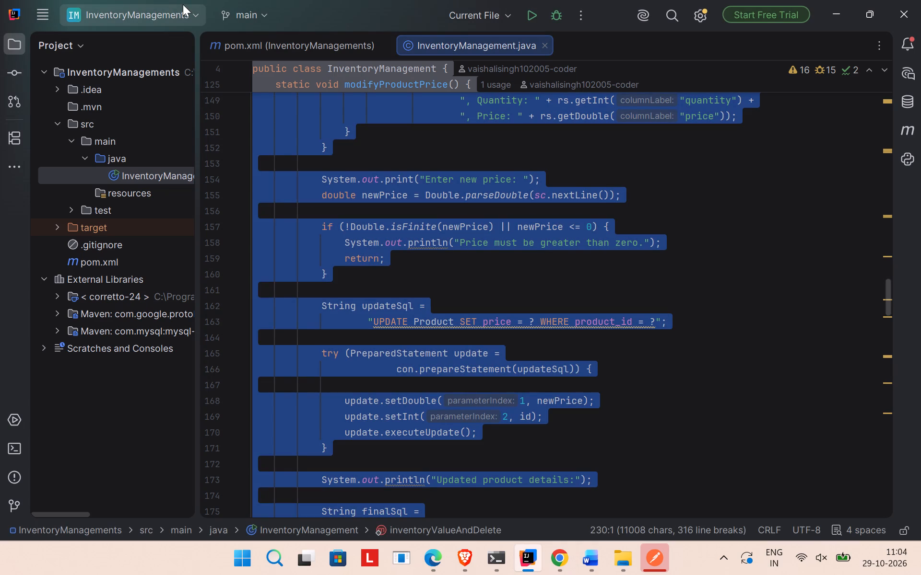
click(183, 4)
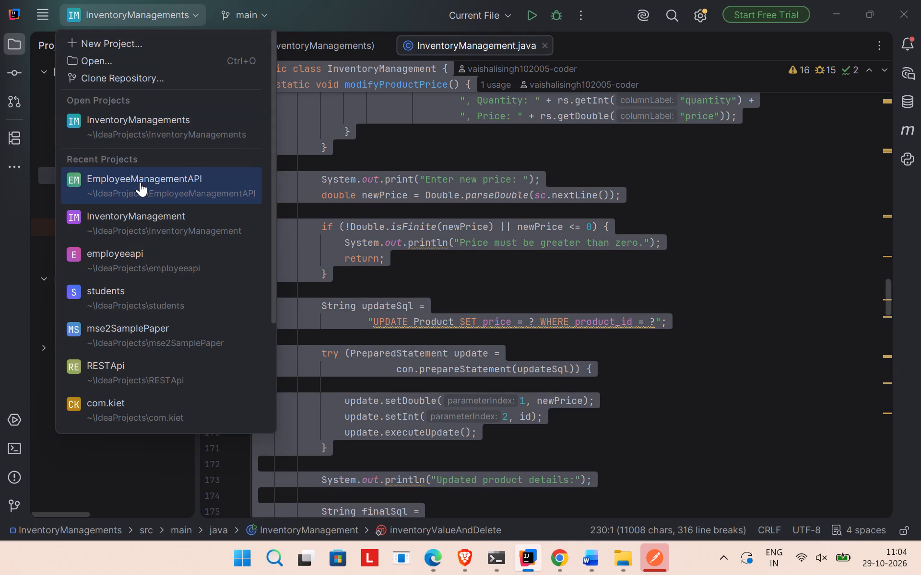
click(140, 182)
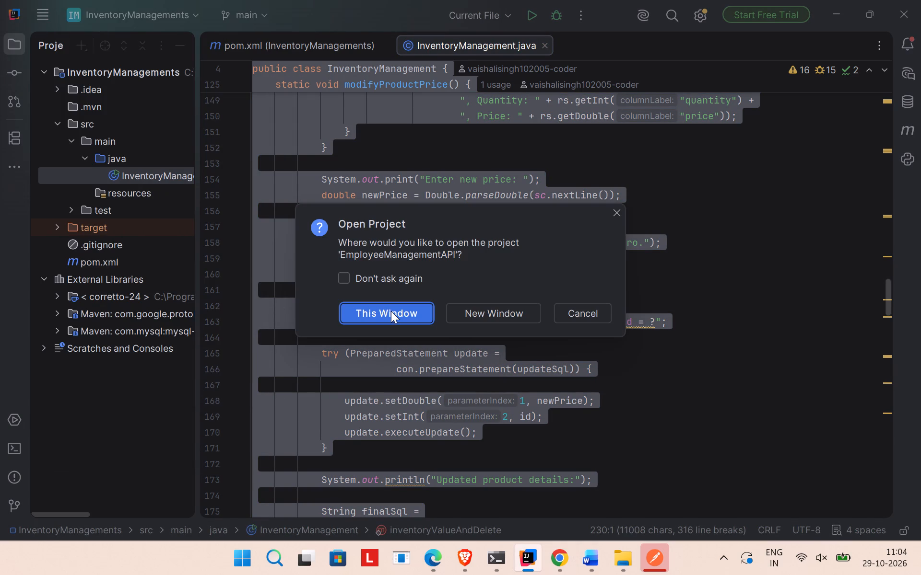
click(391, 311)
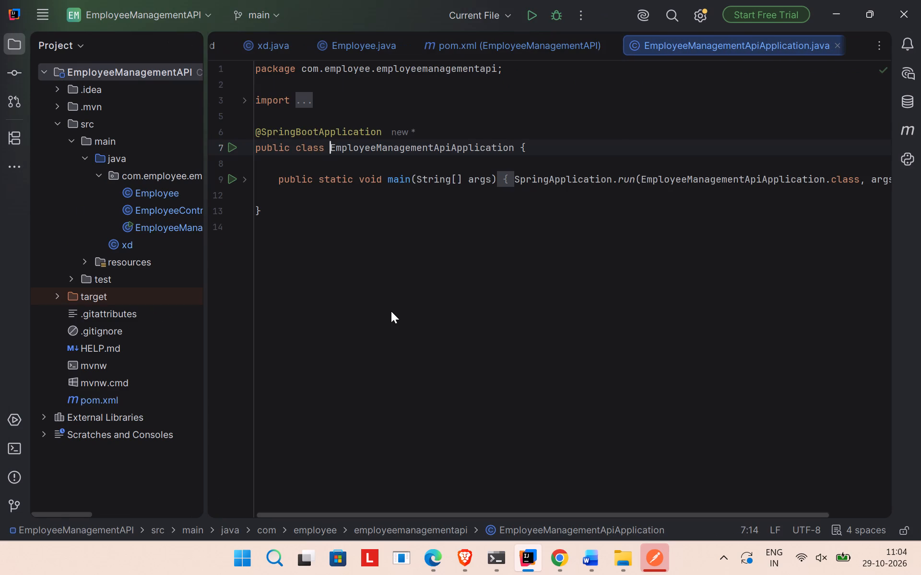
scroll(153, 355, left, 2)
scroll(153, 355, right, 5)
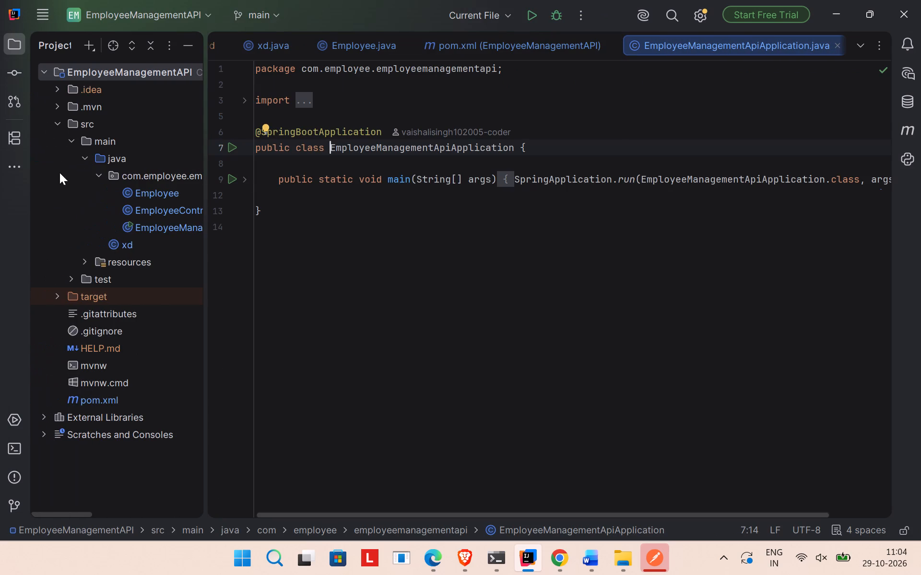
Copy all of the Employee class code and paste it in Word under Q2's Project code, beneath the label "EMPLOYEE-".
double_click(157, 200)
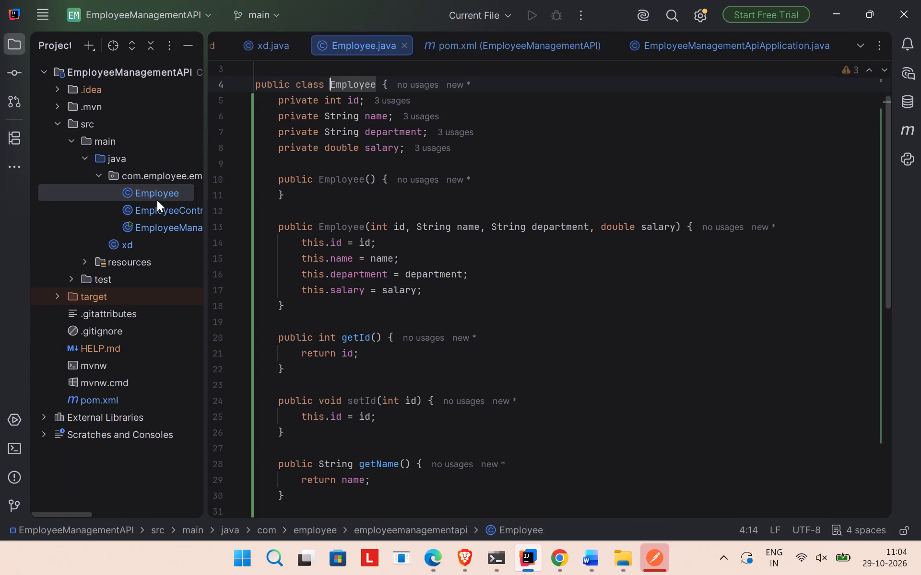
click(471, 225)
key(ctrl+a)
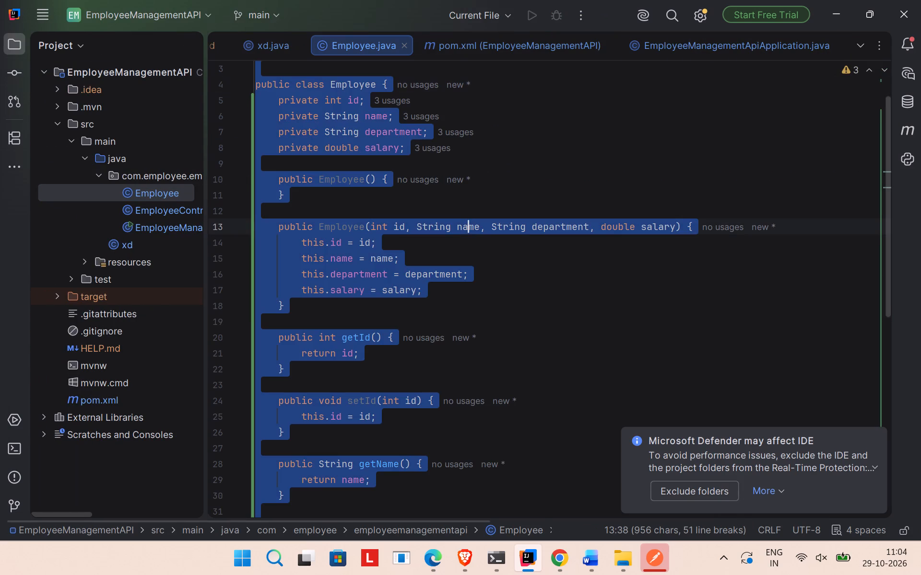
key(ctrl+c)
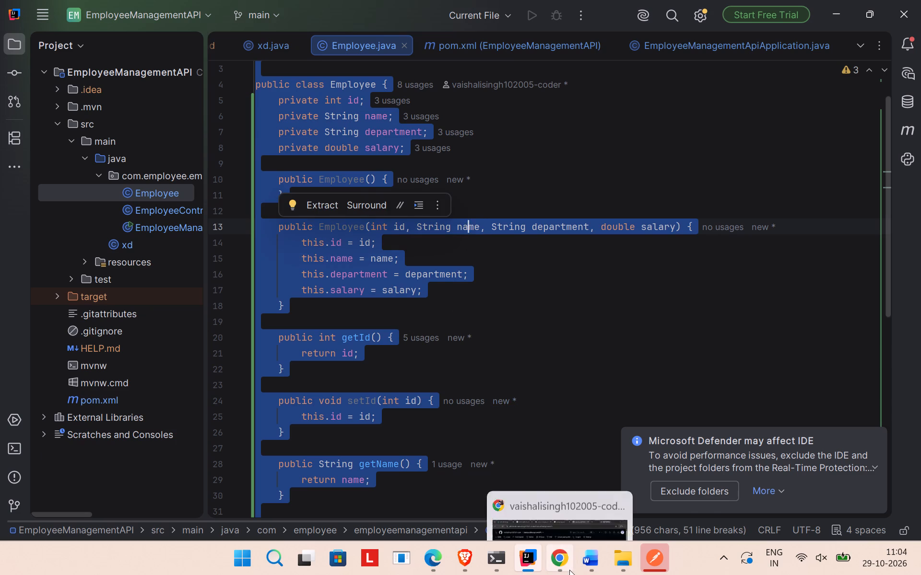
click(569, 570)
click(590, 561)
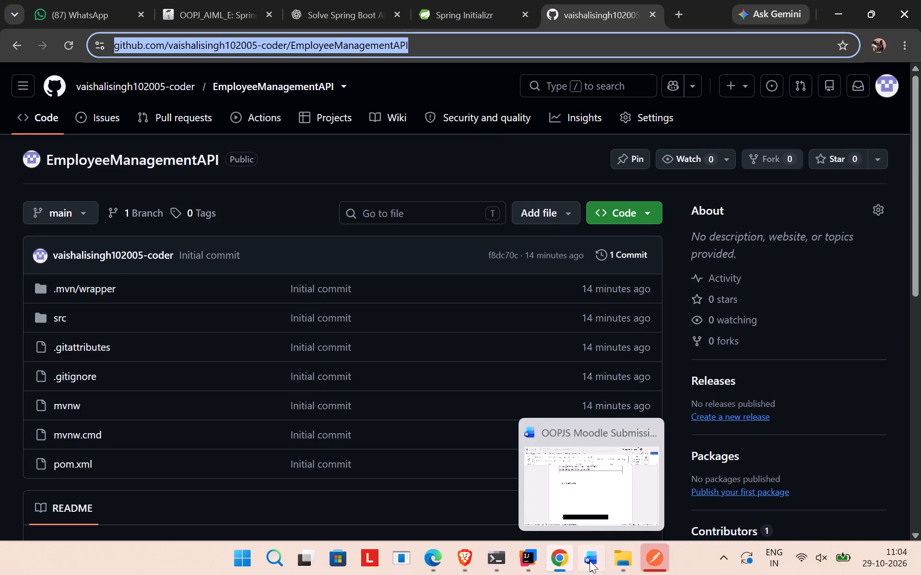
key(e)
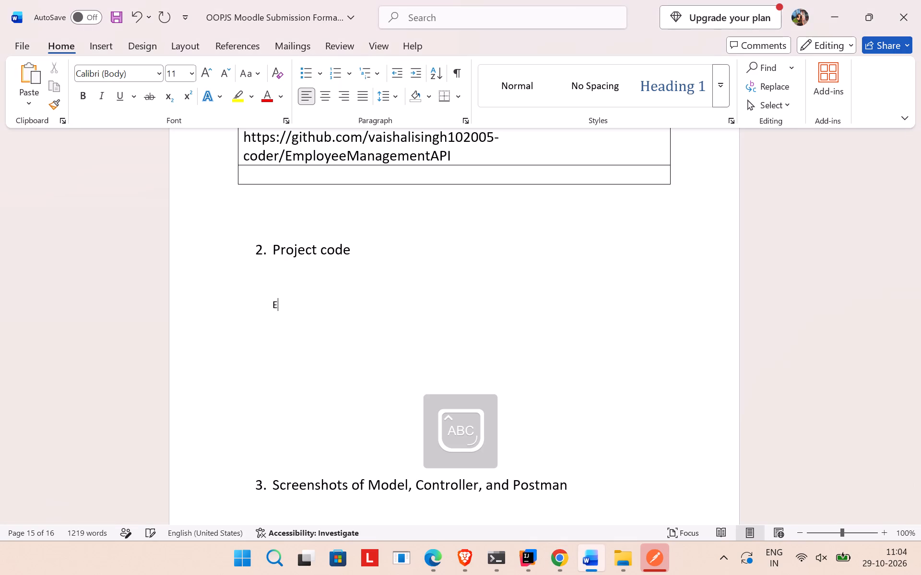
text(MPLOYEE-)
key(Return)
key(ctrl+v)
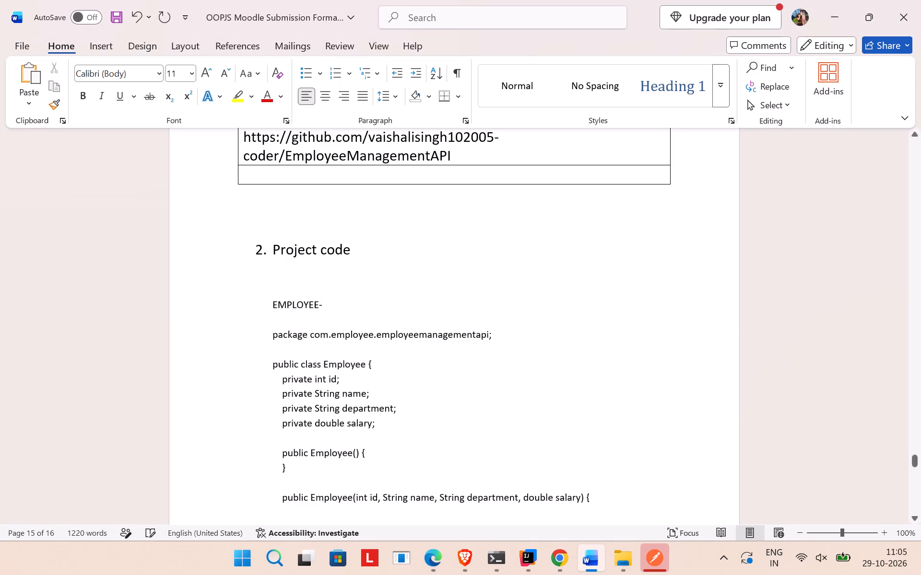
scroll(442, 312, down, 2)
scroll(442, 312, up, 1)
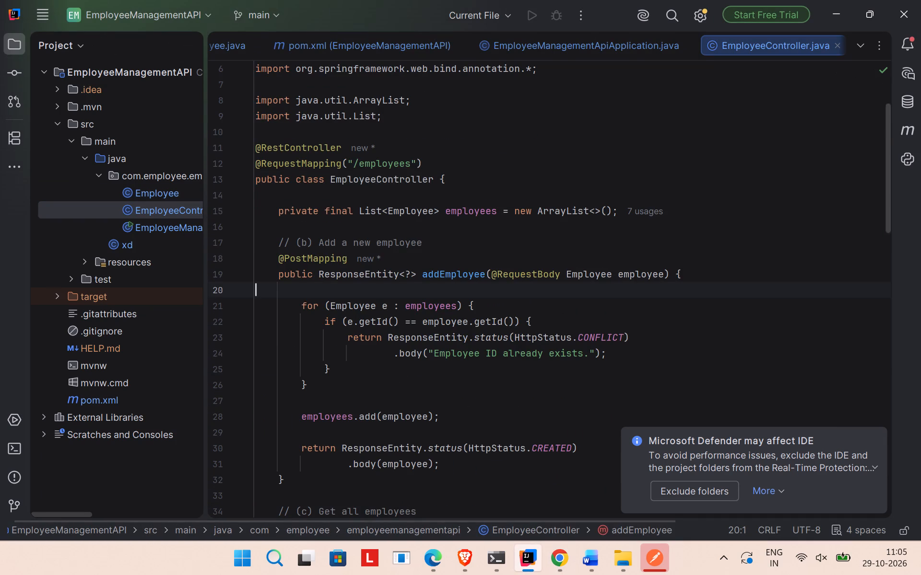
key(ctrl+a)
key(ctrl+c)
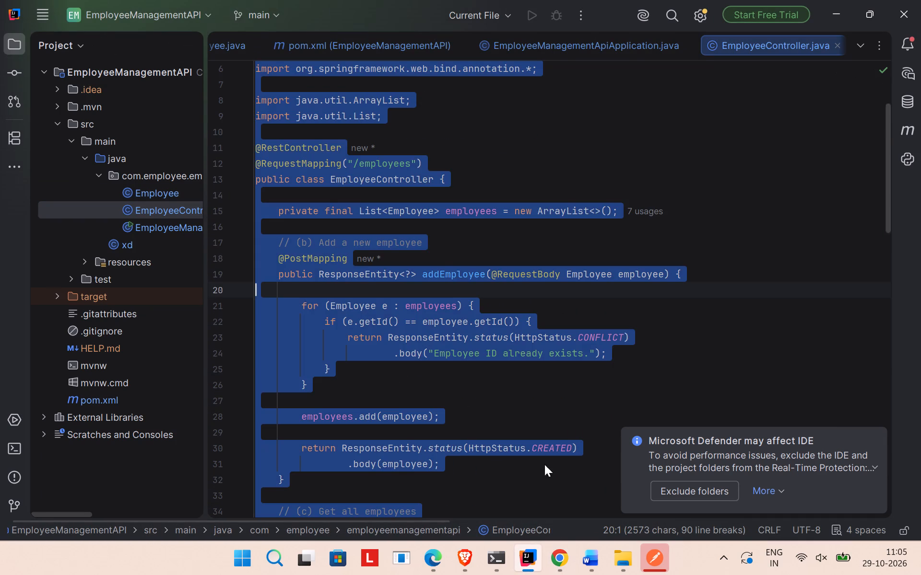
click(592, 565)
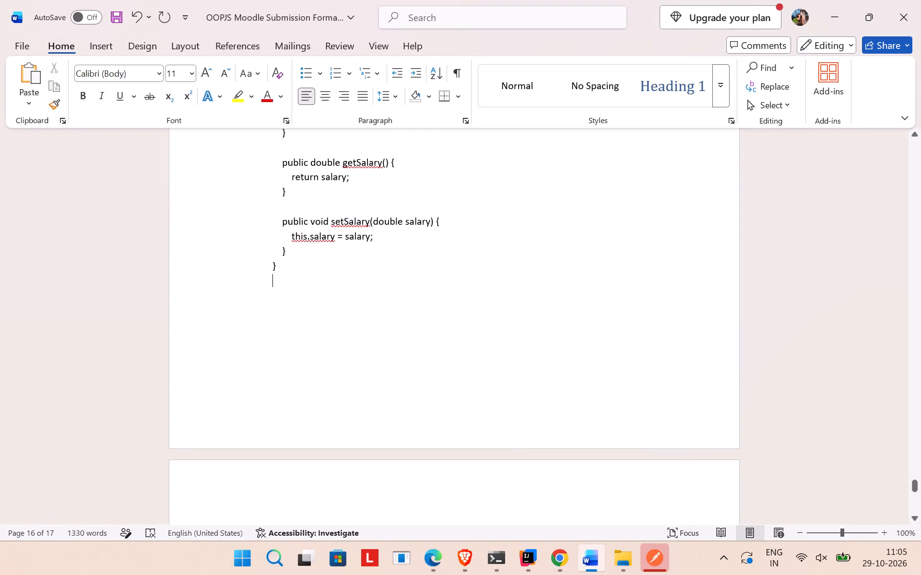
click(451, 437)
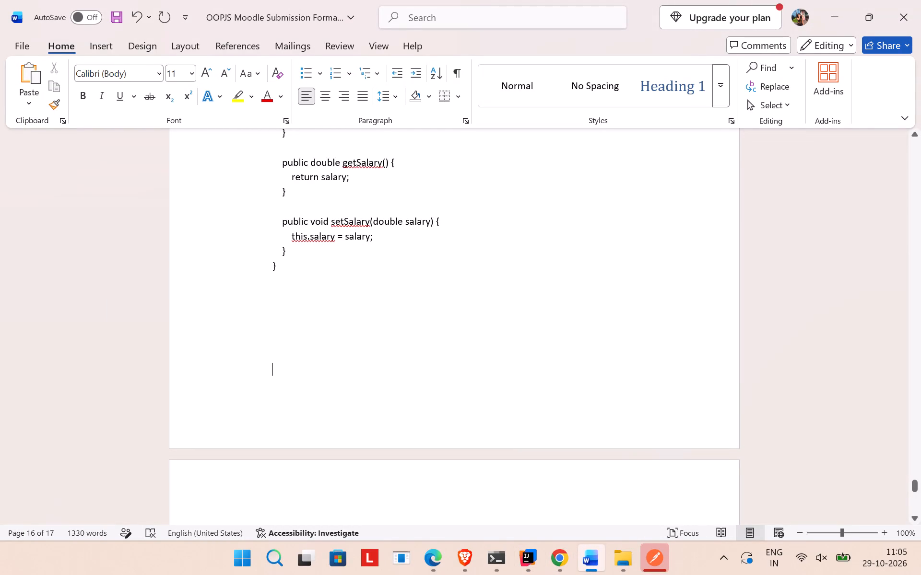
click(283, 308)
key(ctrl+v)
Copy the entire pom.xml content from IntelliJ IDEA and paste it in red text in Word below the EmployeeController code, above heading 3.
scroll(283, 308, down, 1)
click(321, 268)
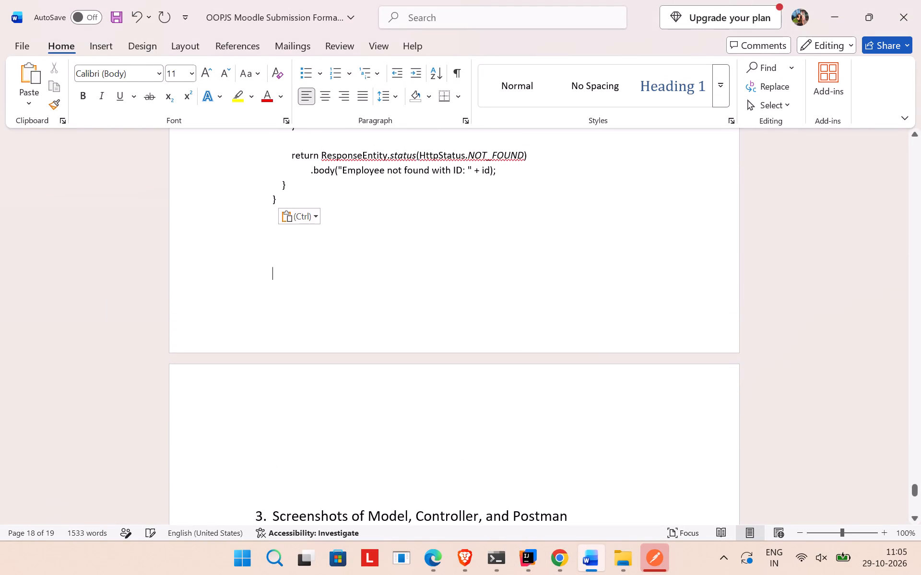
key(Return)
scroll(382, 415, down, 1)
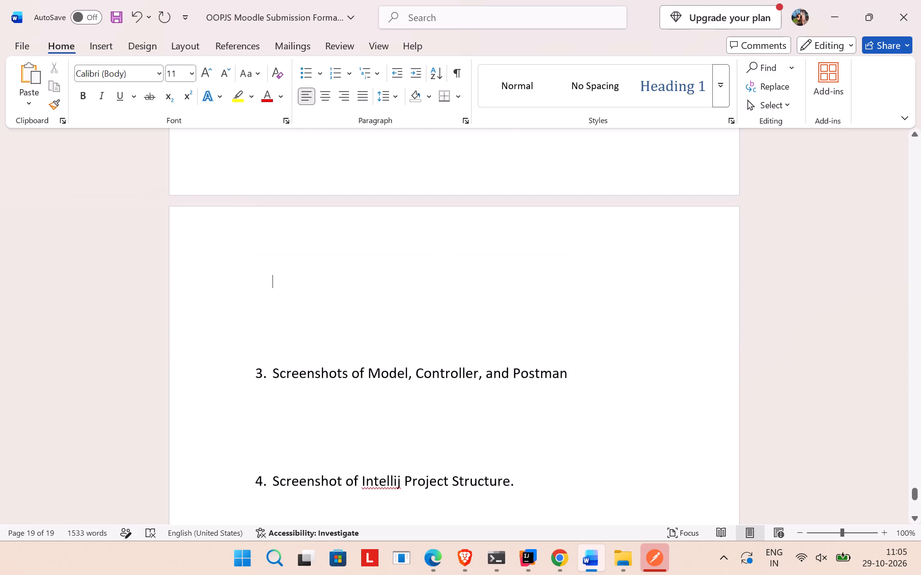
click(540, 561)
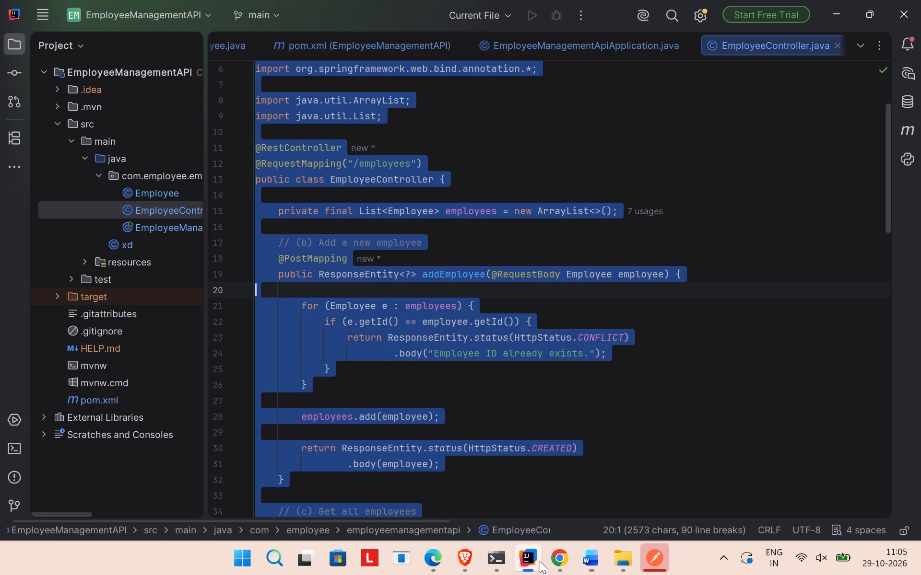
scroll(463, 321, down, 1)
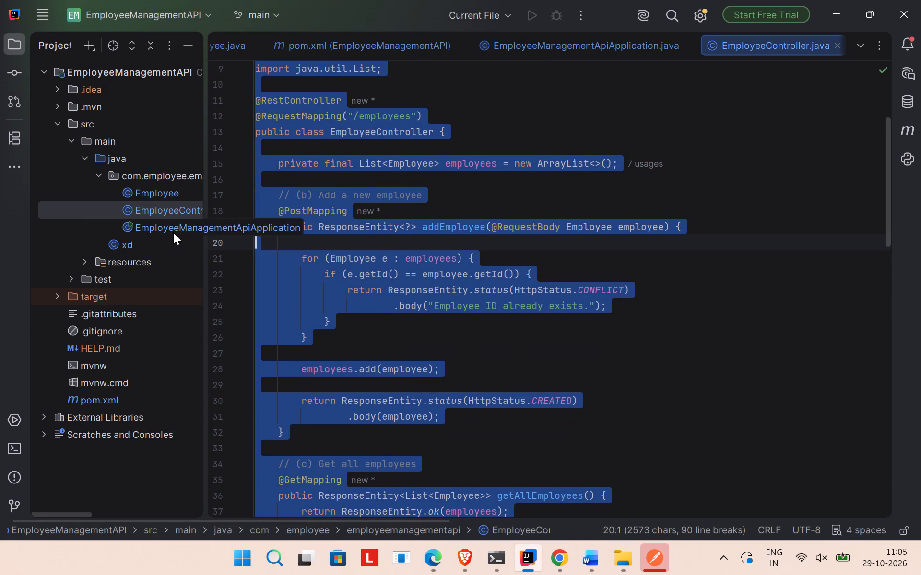
double_click(173, 232)
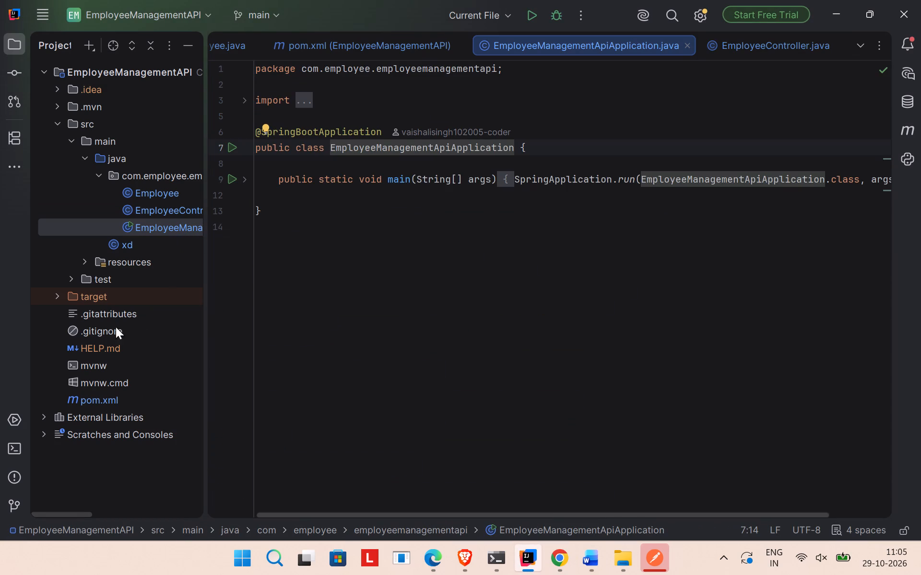
double_click(114, 401)
click(462, 385)
key(ctrl+a)
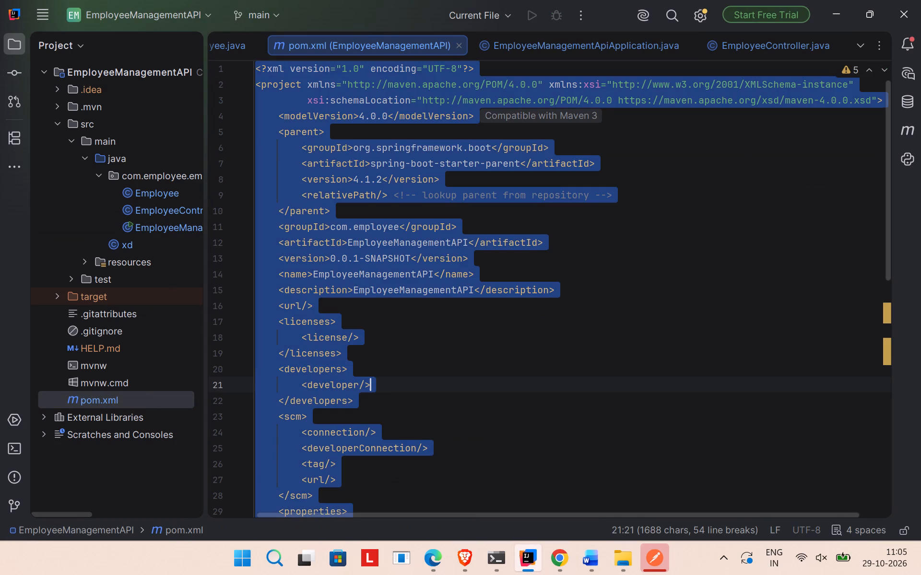
key(ctrl+c)
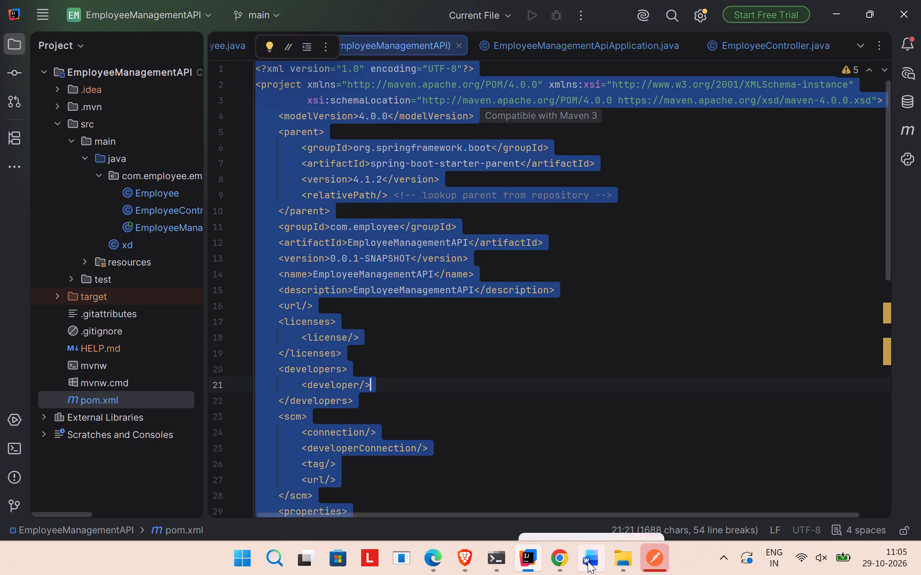
click(588, 561)
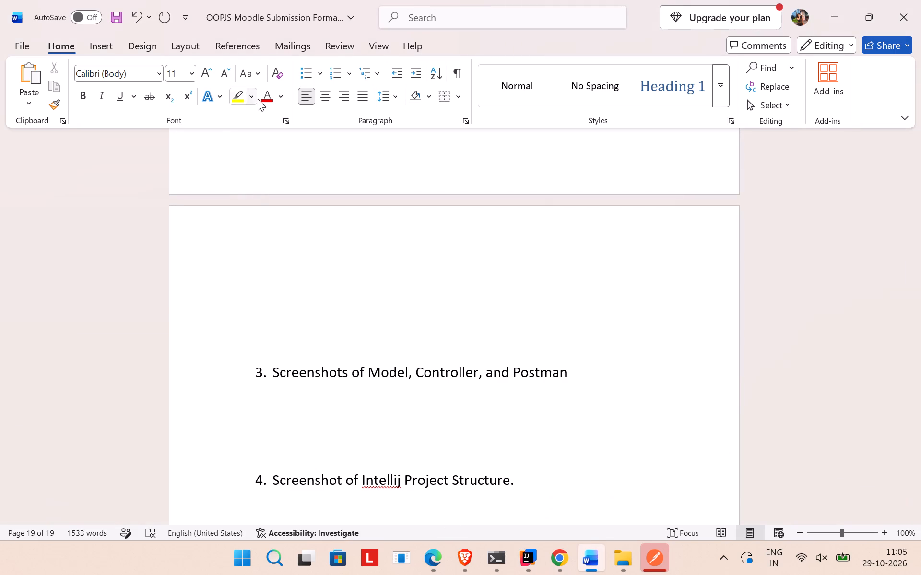
click(261, 100)
click(266, 97)
key(ctrl+v)
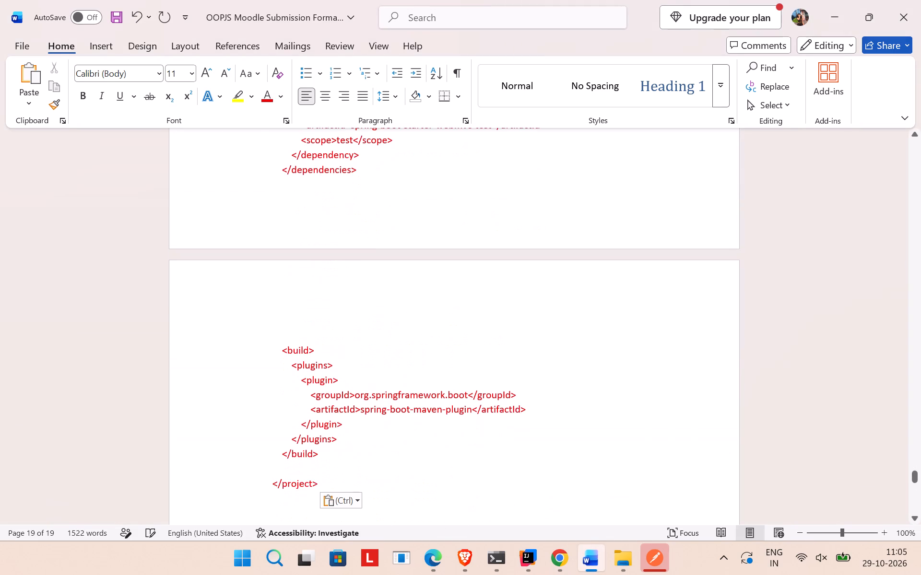
scroll(274, 263, down, 2)
click(454, 337)
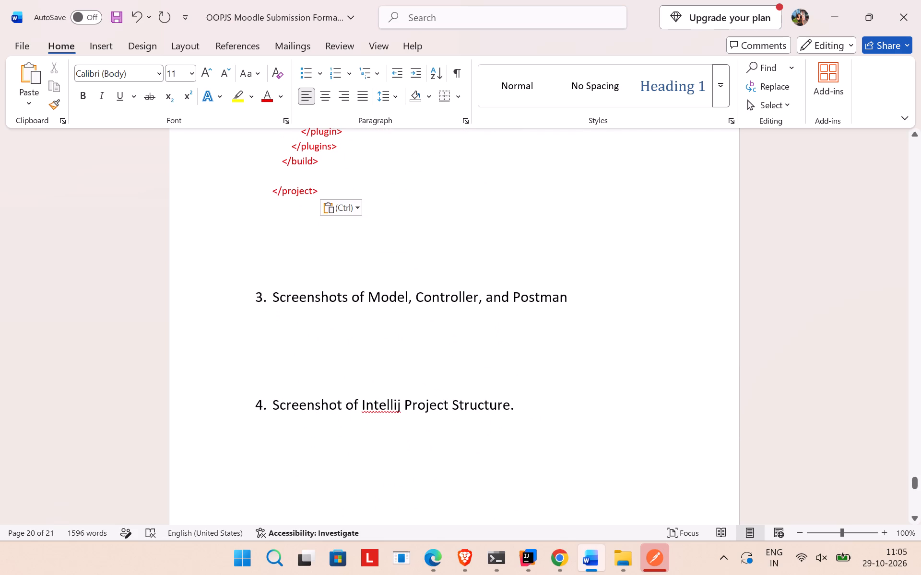
click(618, 563)
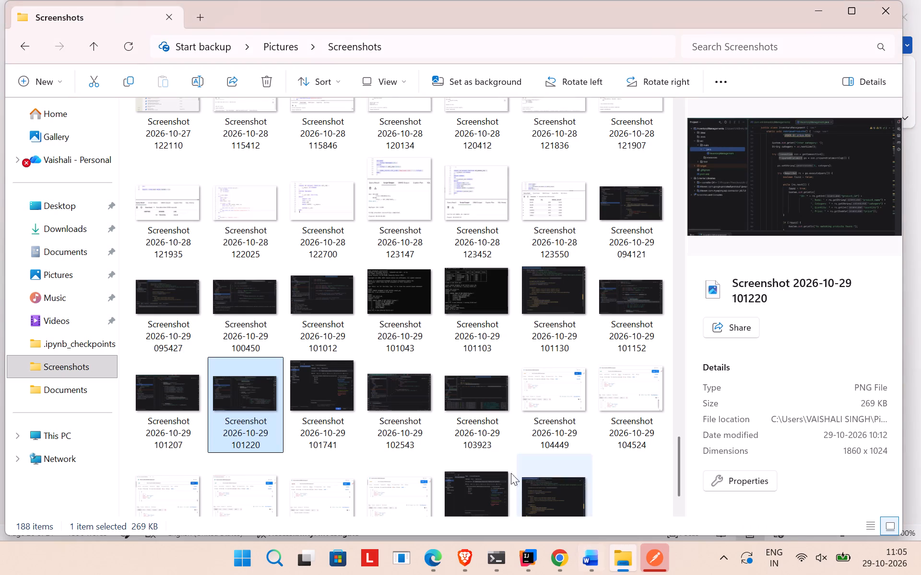
drag(541, 398, 590, 559)
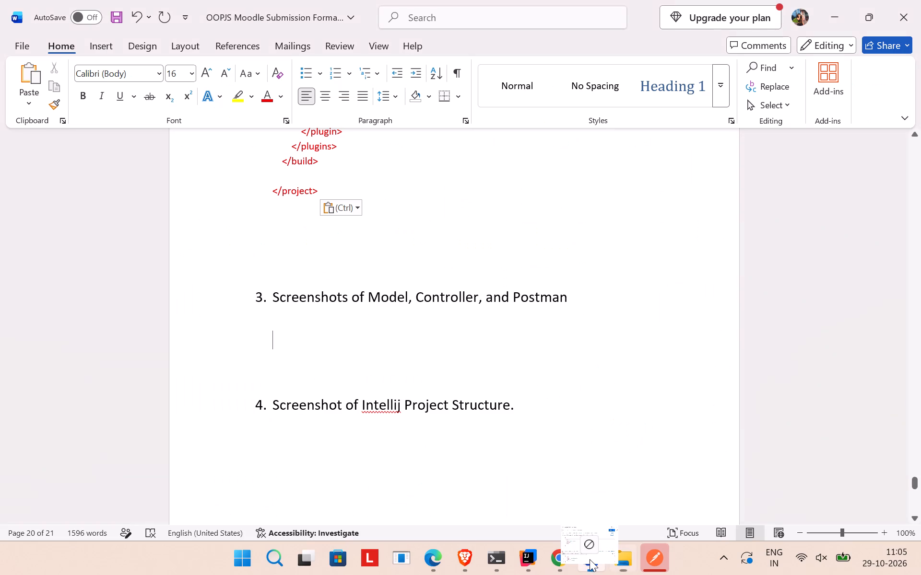
drag(590, 559, 361, 338)
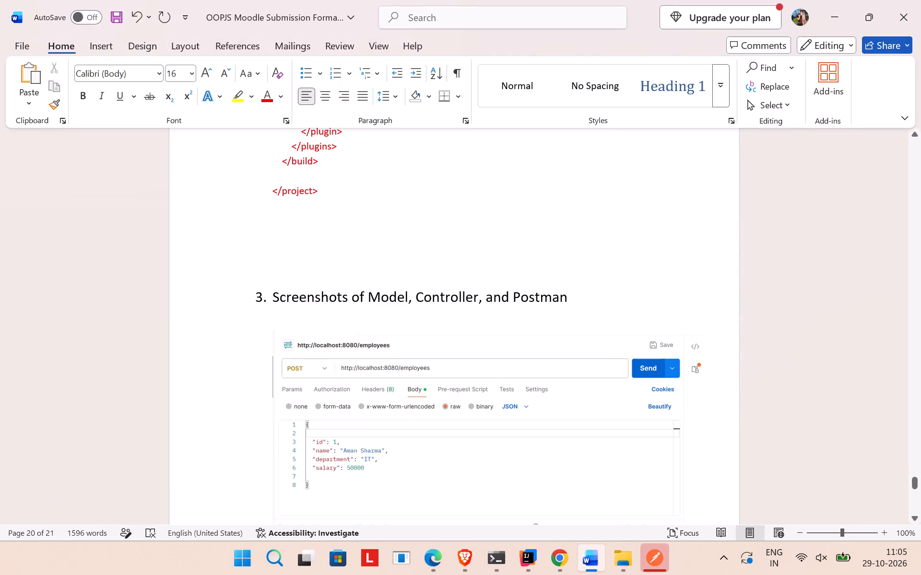
scroll(394, 439, down, 1)
click(627, 570)
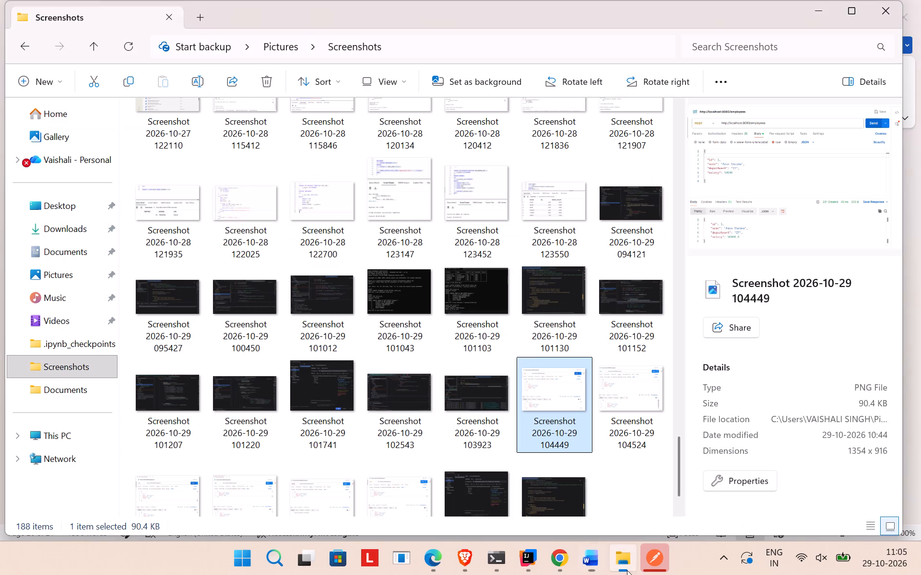
drag(646, 422, 591, 560)
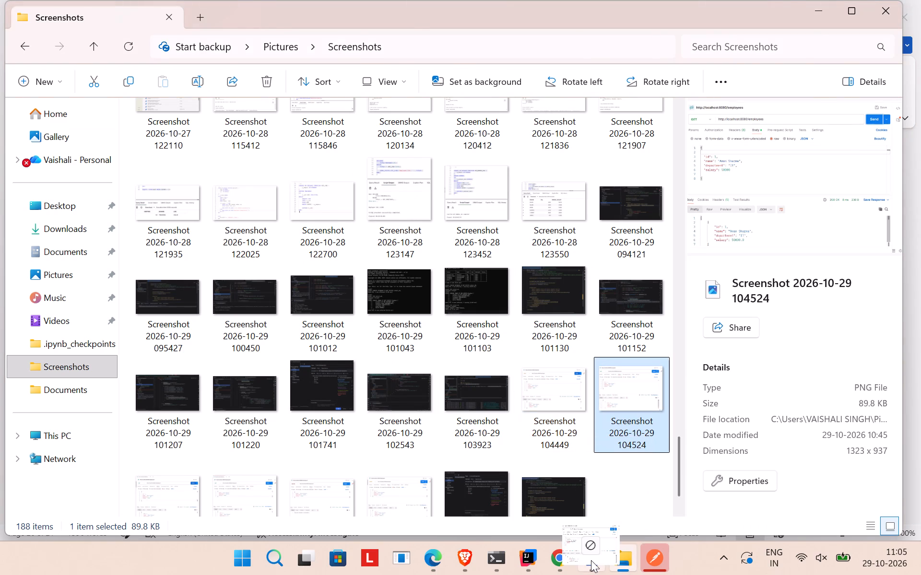
drag(591, 560, 434, 491)
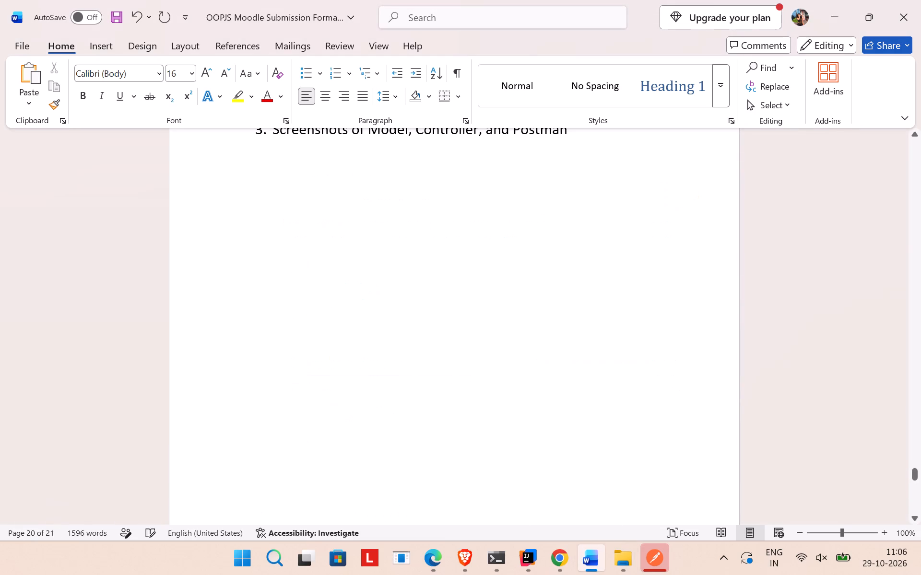
scroll(434, 491, up, 4)
scroll(434, 491, down, 2)
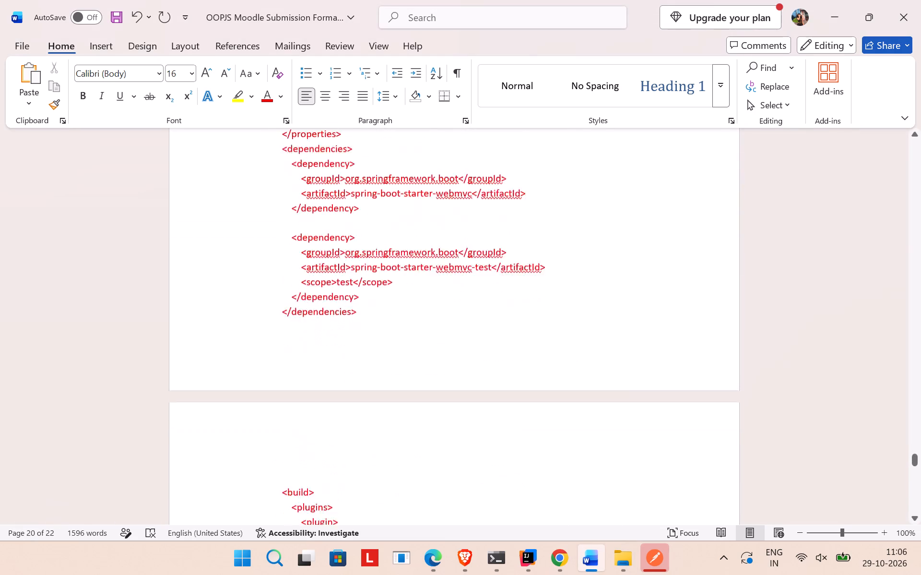
scroll(434, 491, down, 6)
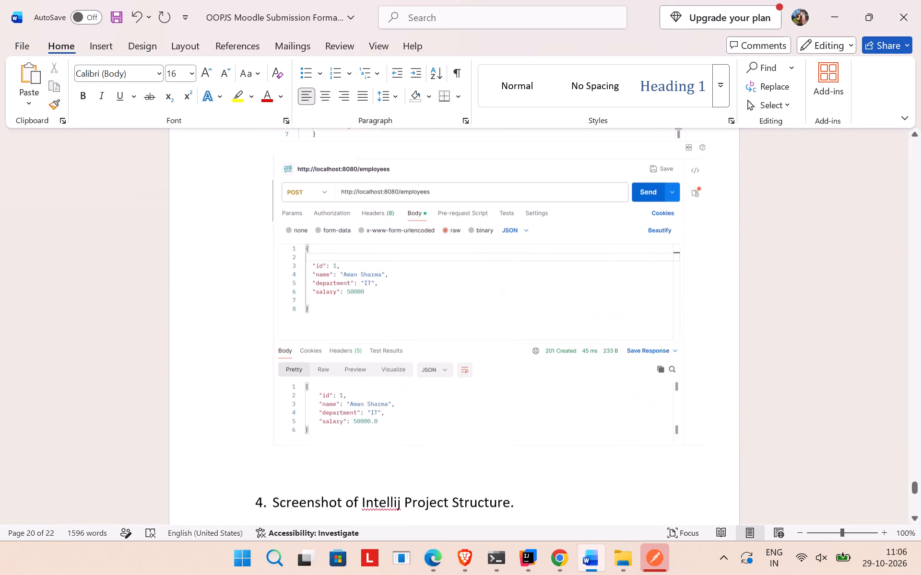
scroll(434, 491, down, 1)
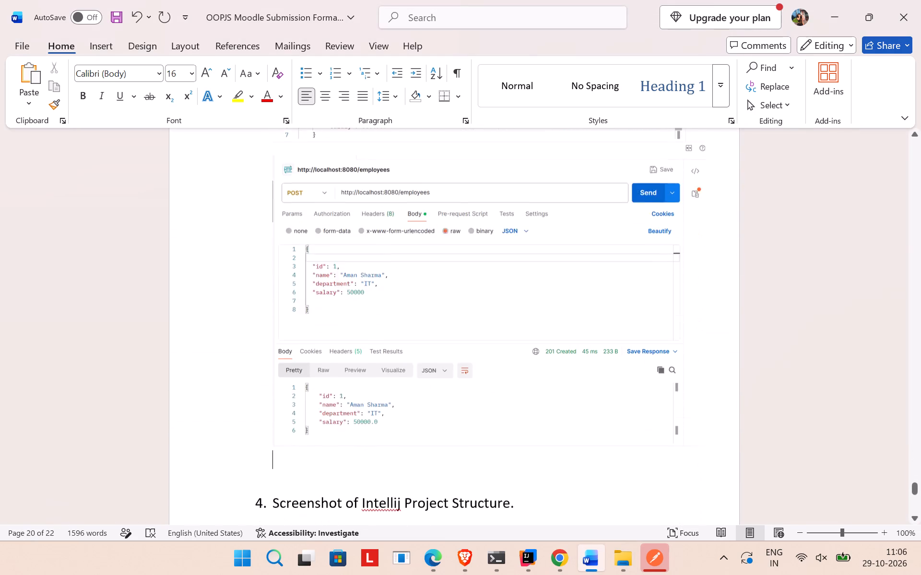
scroll(434, 491, down, 1)
click(621, 557)
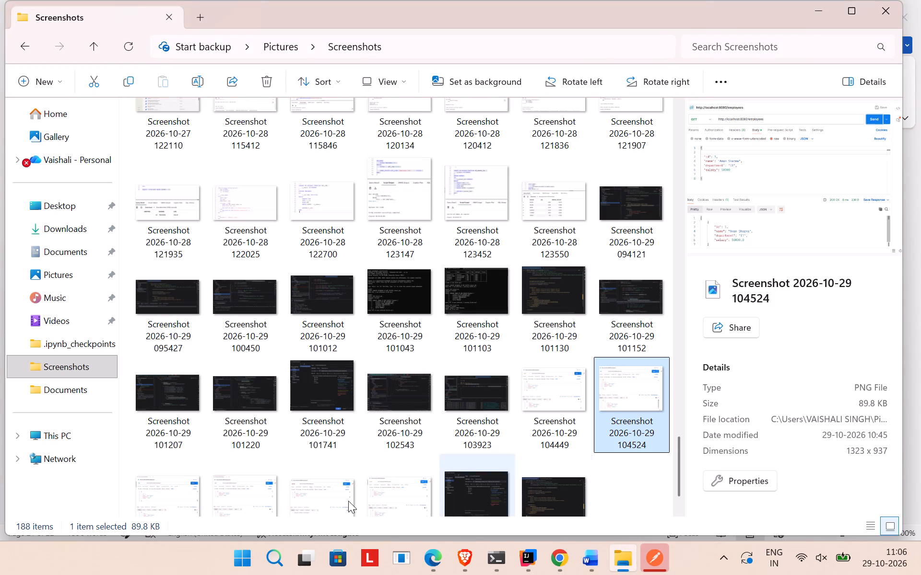
drag(175, 507, 588, 565)
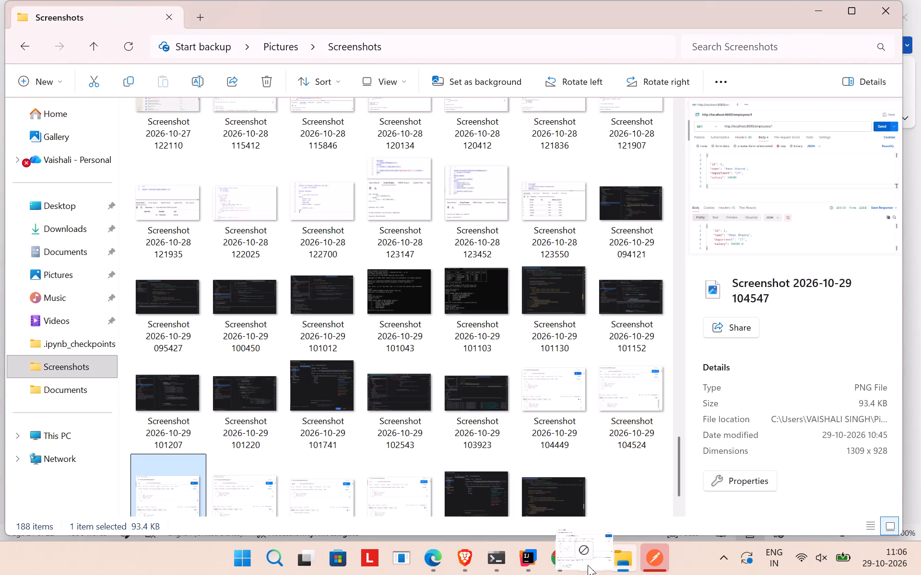
drag(588, 565, 351, 419)
scroll(351, 419, down, 6)
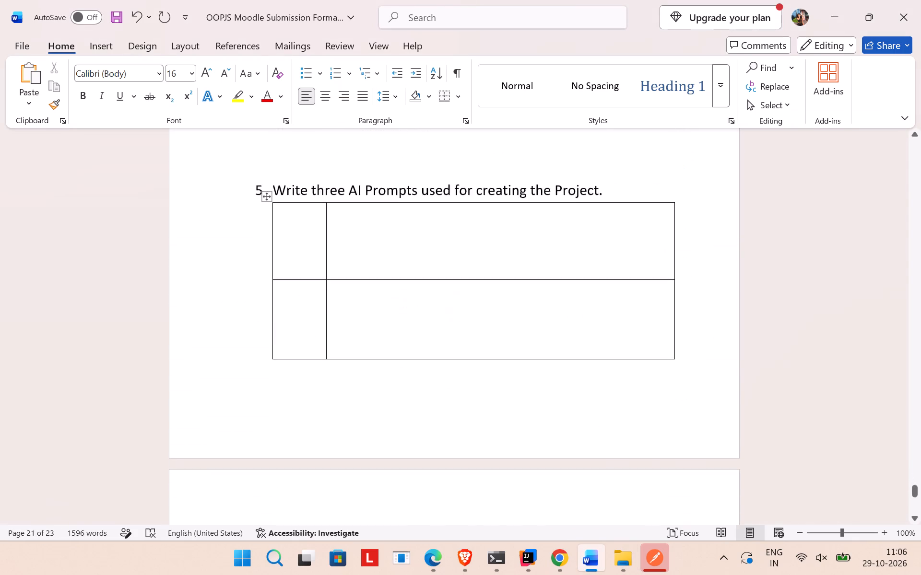
scroll(351, 419, up, 5)
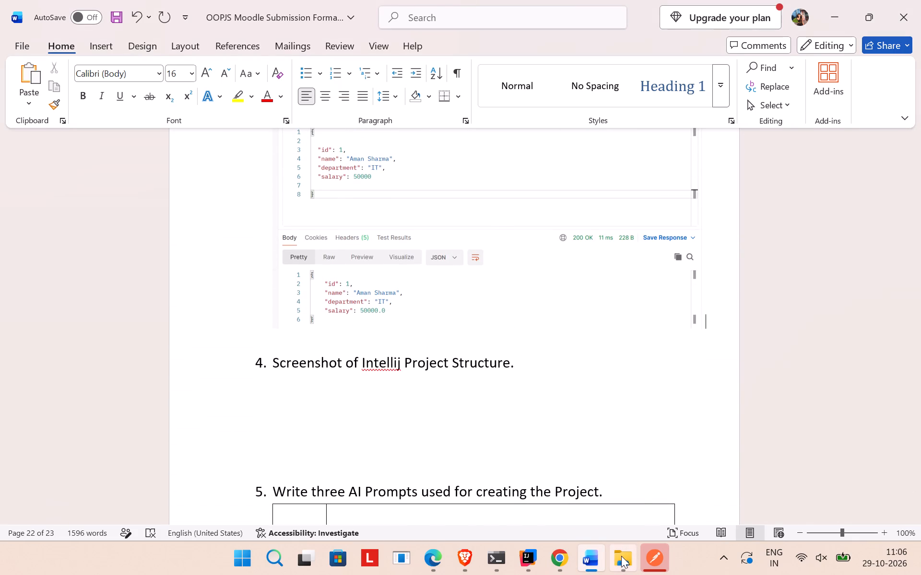
click(621, 556)
drag(272, 494, 294, 497)
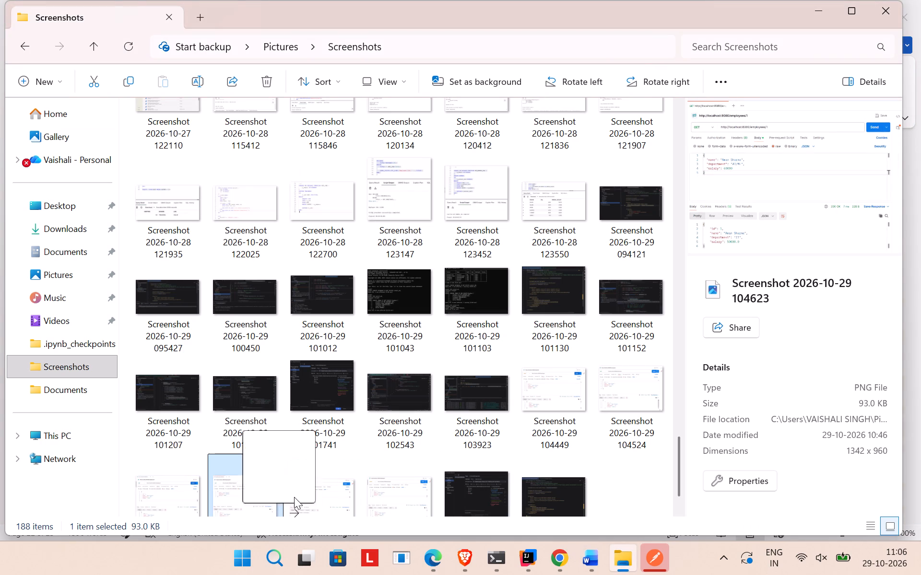
drag(294, 497, 331, 332)
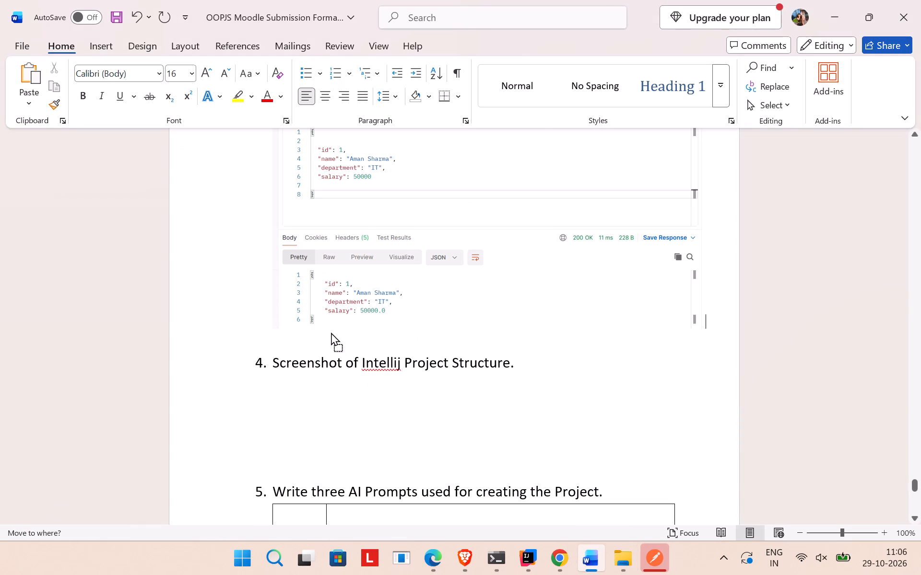
drag(331, 332, 330, 341)
scroll(330, 341, down, 5)
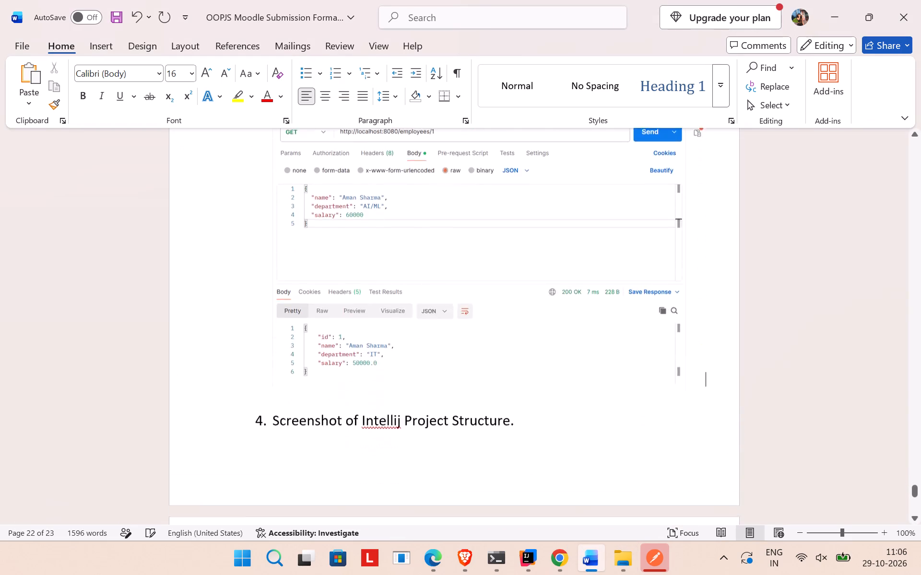
click(621, 565)
drag(312, 494, 523, 500)
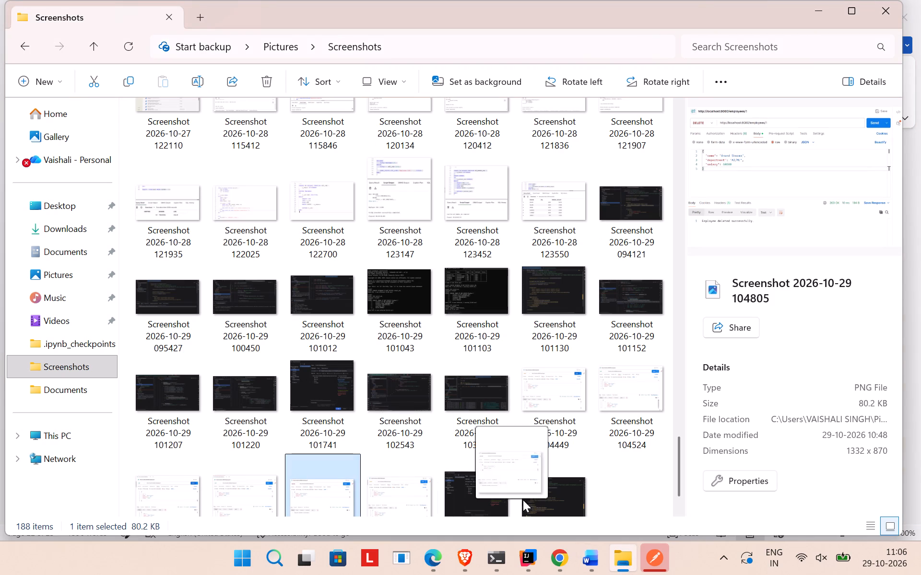
drag(523, 500, 370, 345)
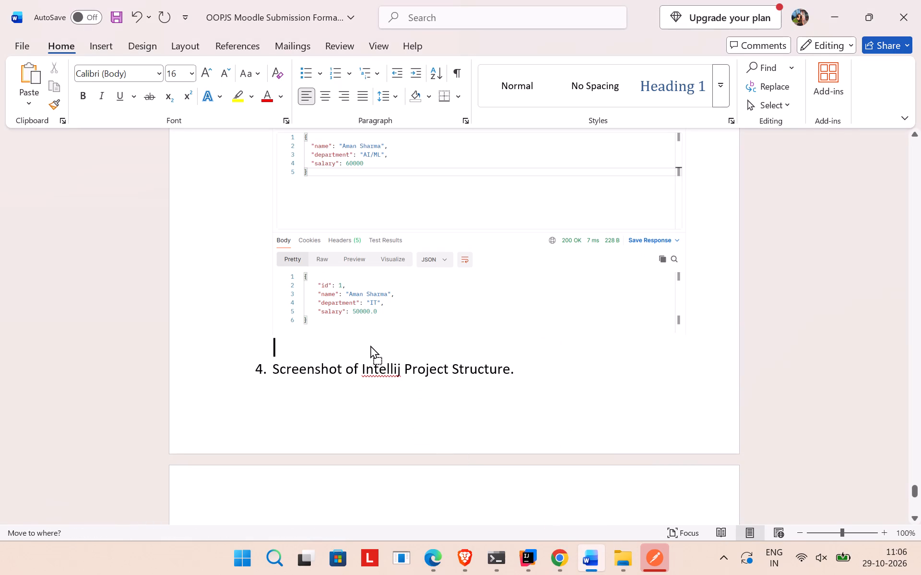
drag(370, 345, 300, 343)
scroll(300, 343, down, 1)
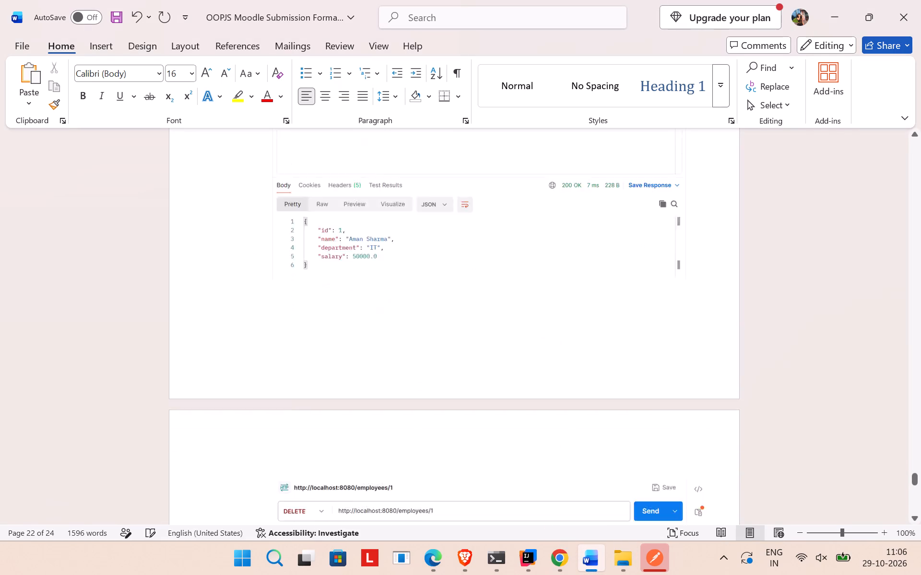
scroll(300, 343, down, 1)
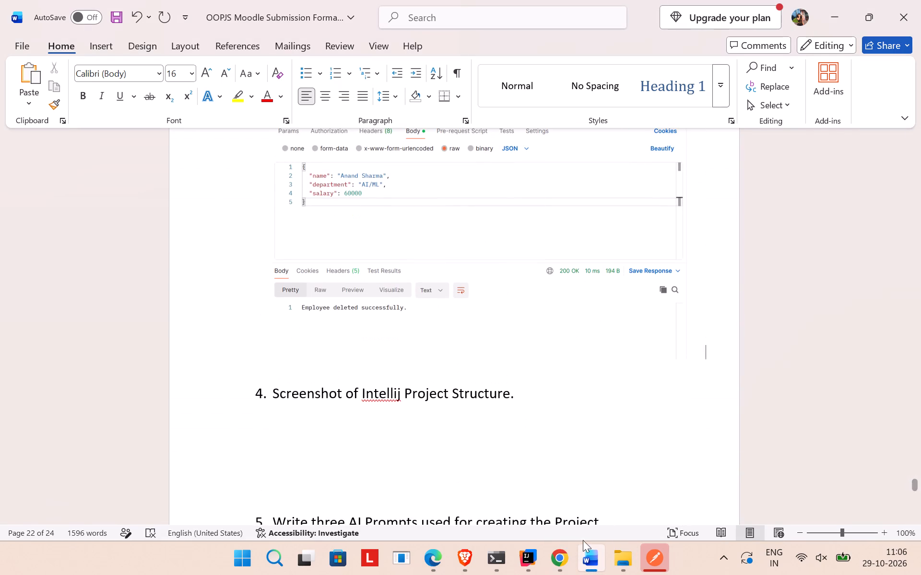
click(614, 554)
drag(412, 497, 370, 347)
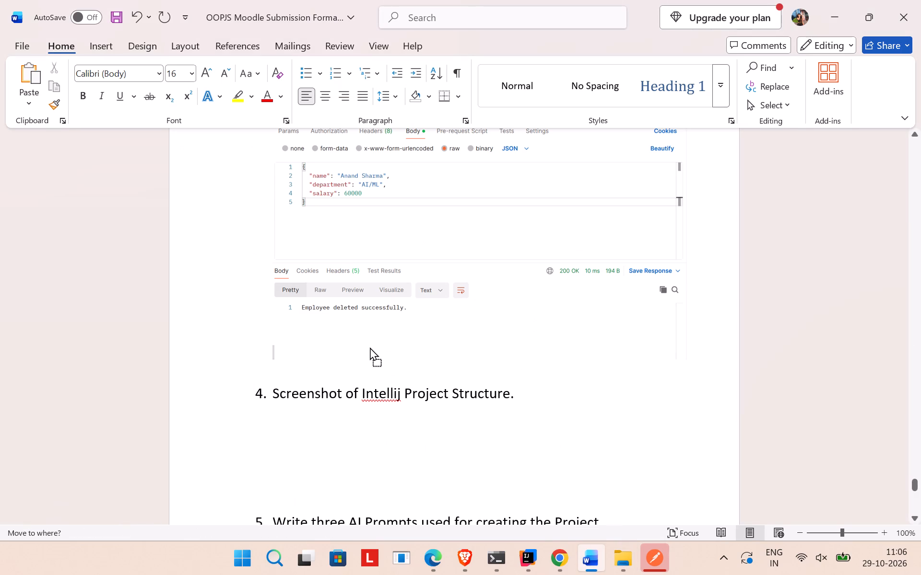
drag(370, 347, 366, 364)
Check the Screenshots folder for remaining captures and review the Postman images placed in Q2's section 3 of the Word document.
scroll(366, 364, down, 1)
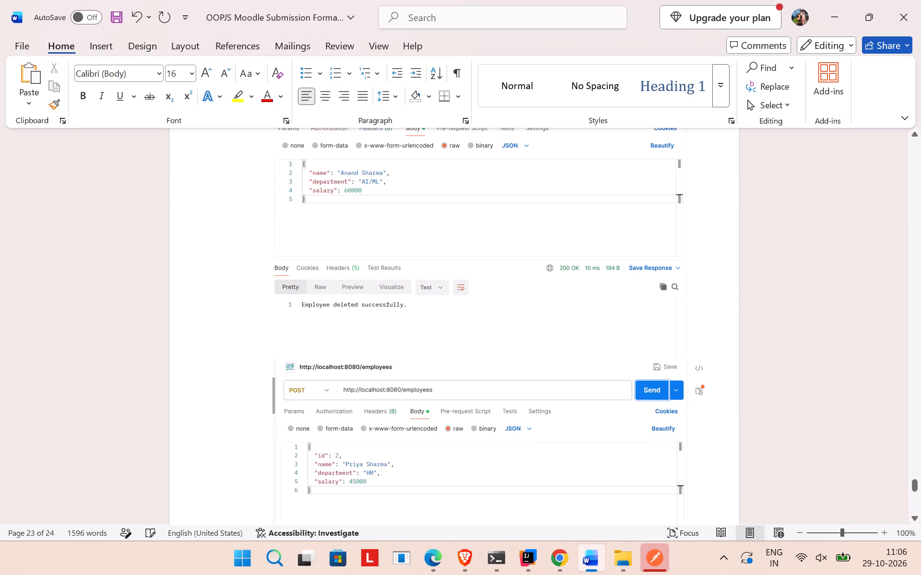
scroll(366, 364, down, 4)
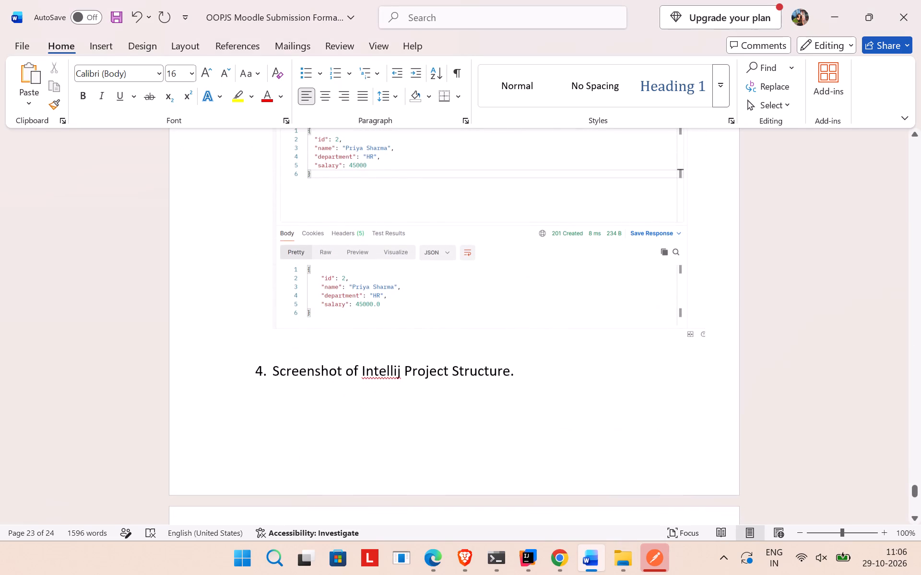
click(624, 556)
scroll(486, 434, down, 1)
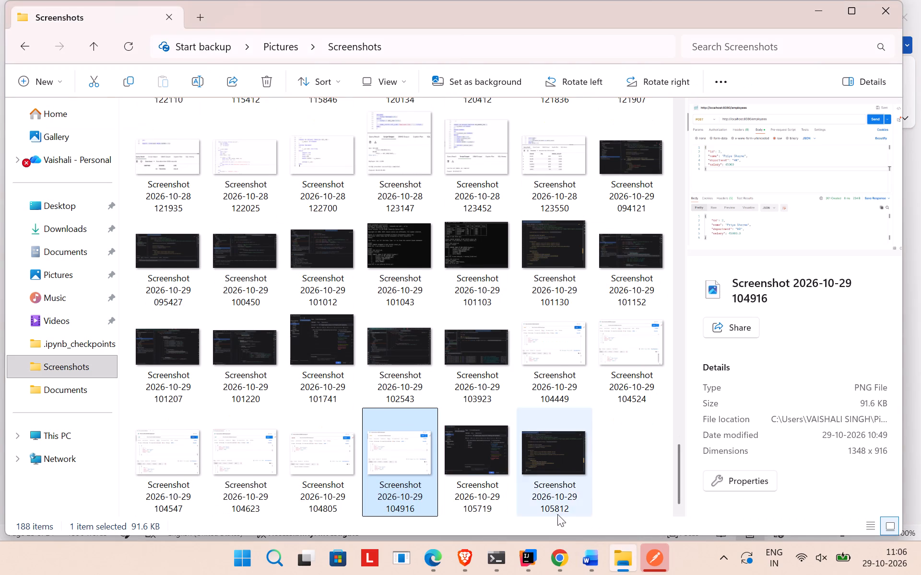
click(597, 562)
scroll(449, 356, up, 1)
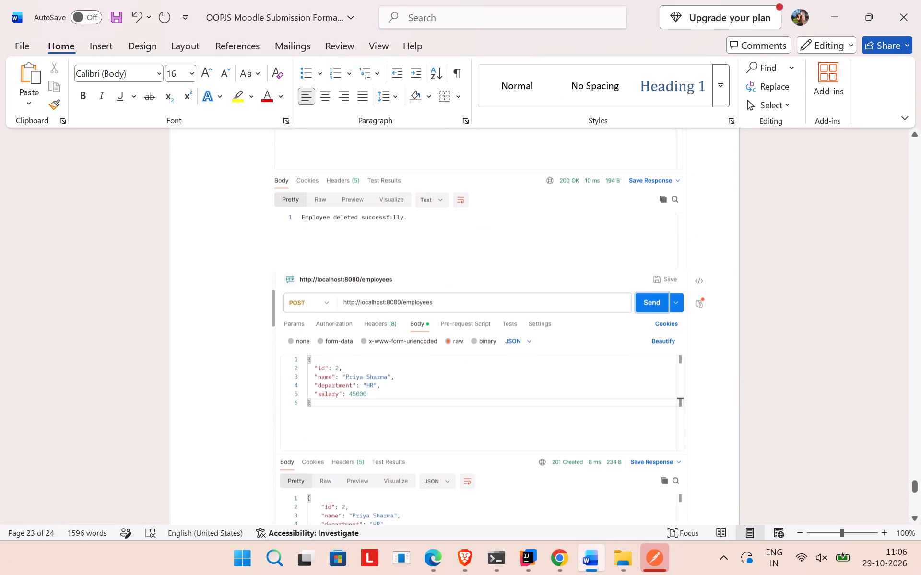
scroll(449, 356, up, 5)
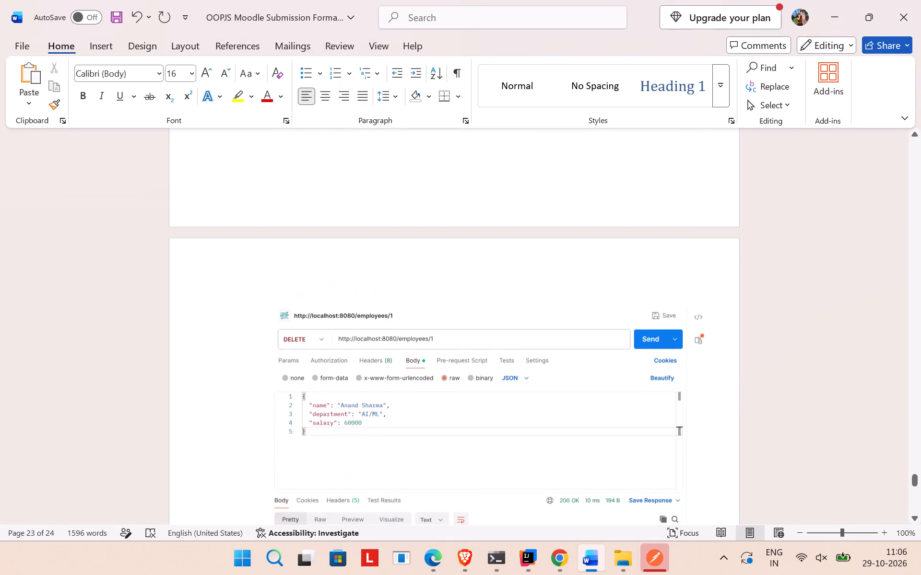
scroll(449, 356, down, 2)
scroll(449, 356, up, 1)
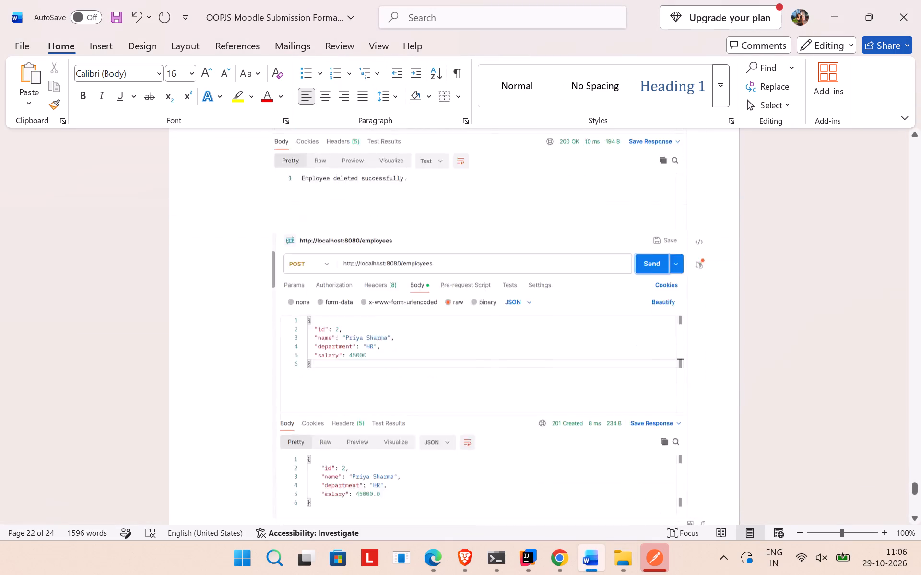
scroll(449, 356, up, 4)
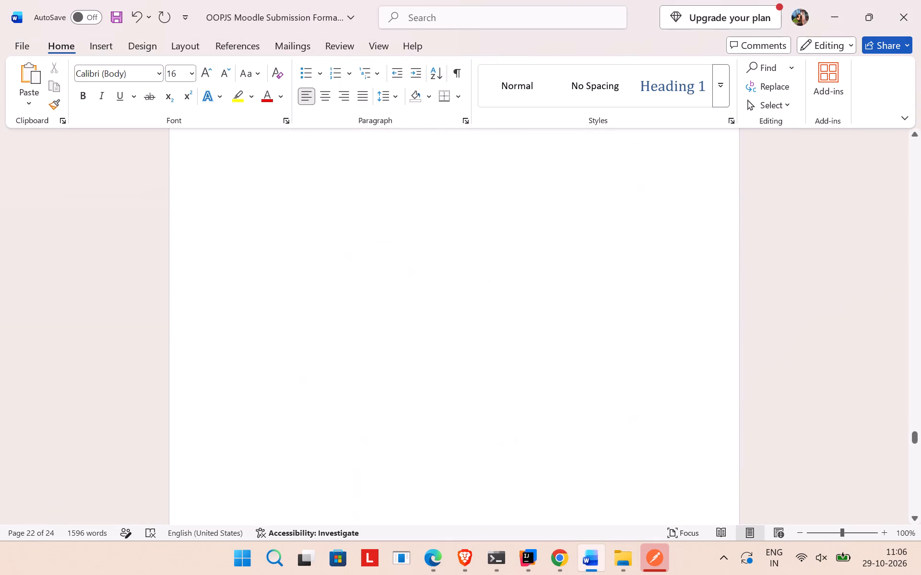
scroll(449, 356, down, 3)
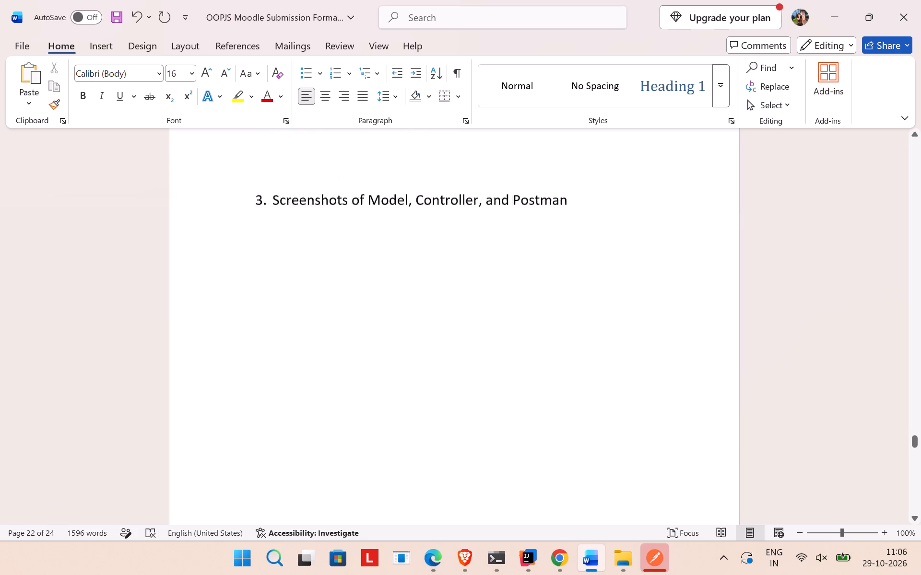
scroll(449, 356, down, 6)
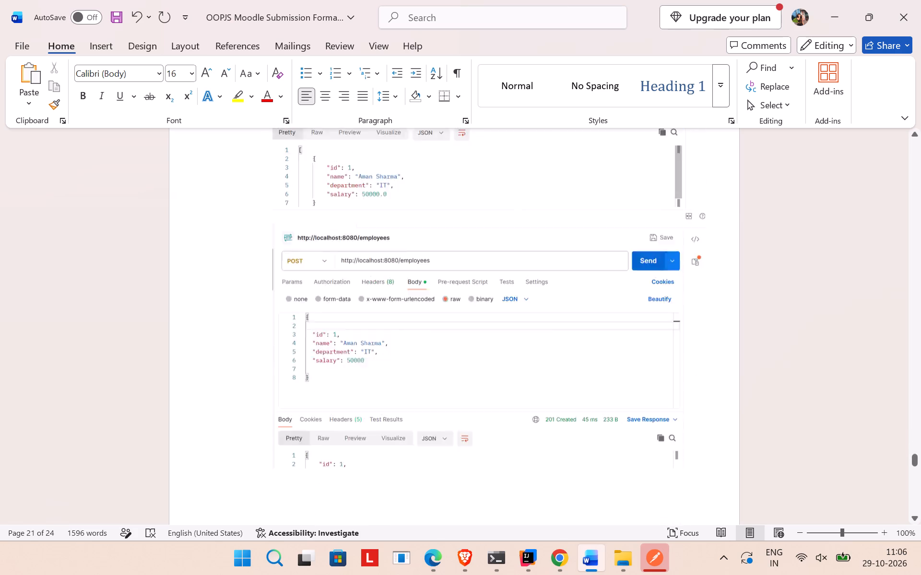
scroll(449, 356, down, 5)
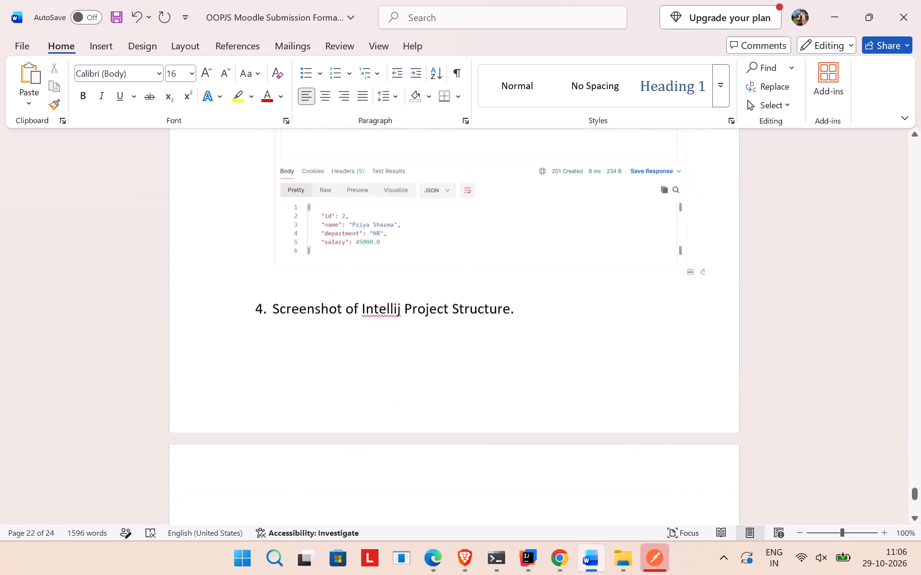
scroll(449, 356, down, 2)
Open the EmployeeManagementAPI Project Structure dialog in IntelliJ IDEA and capture a screenshot of it.
click(449, 356)
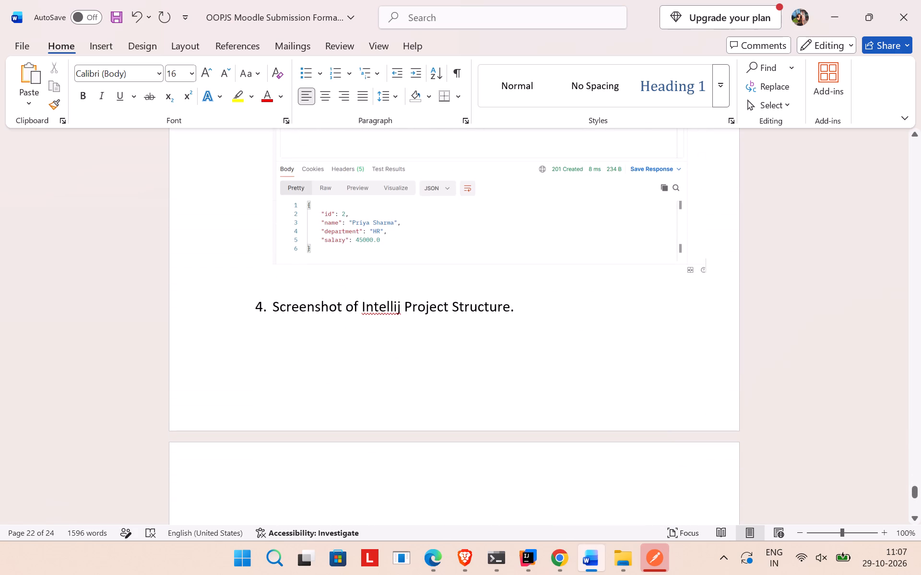
click(530, 562)
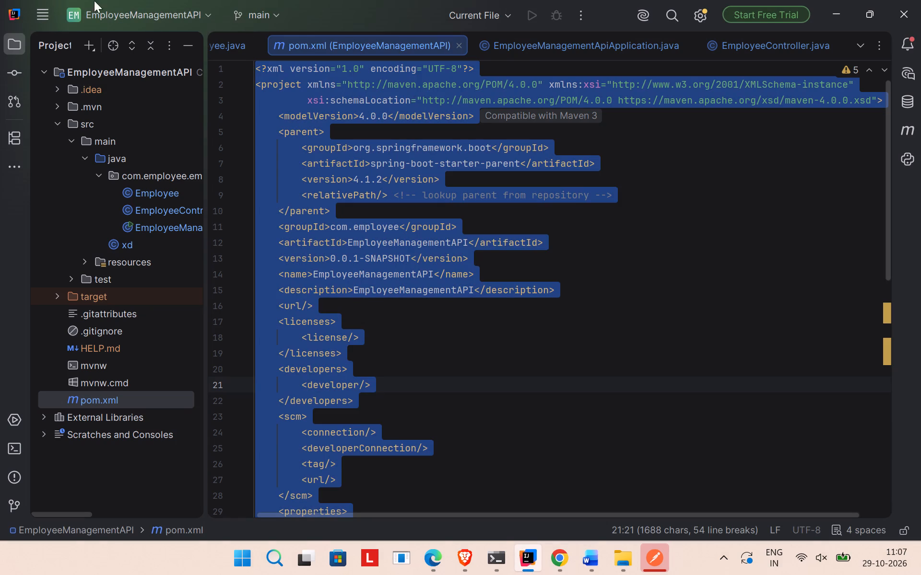
click(117, 0)
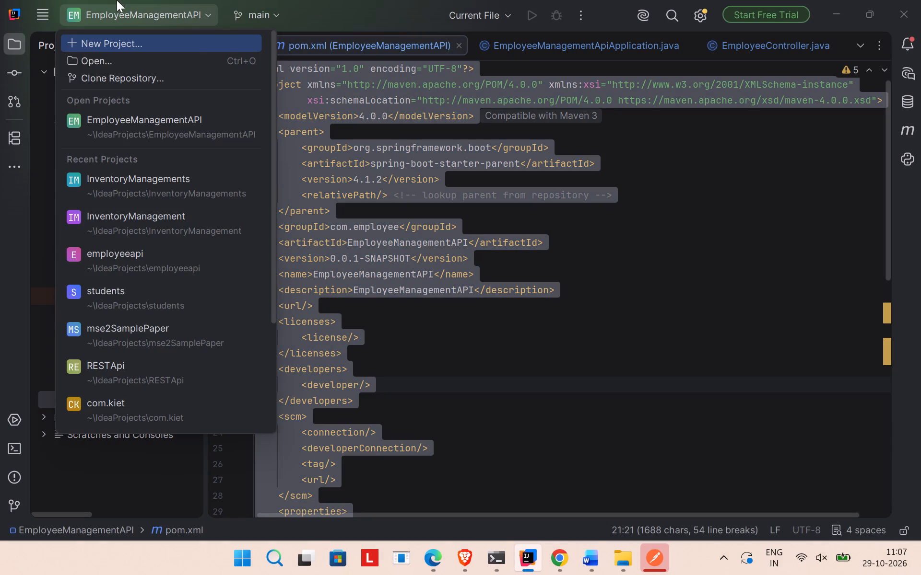
click(354, 90)
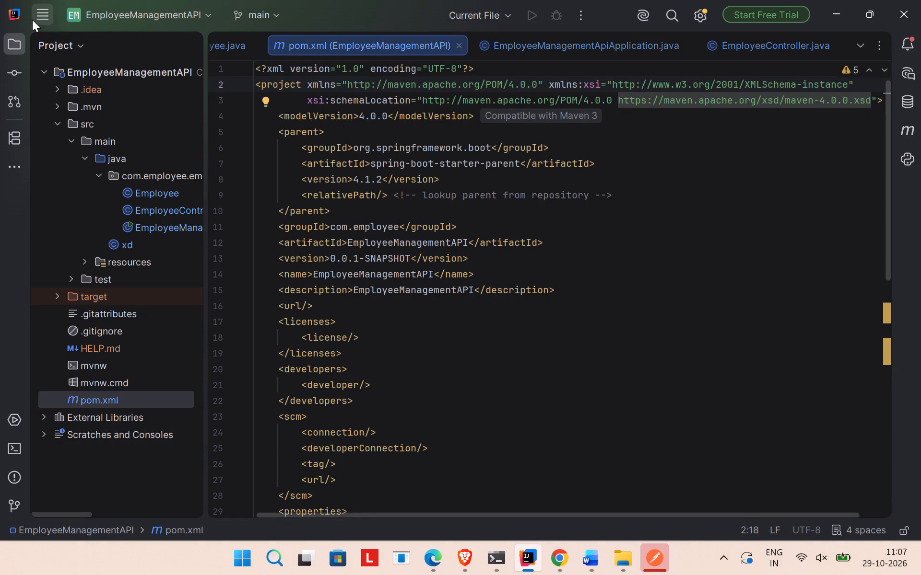
click(32, 20)
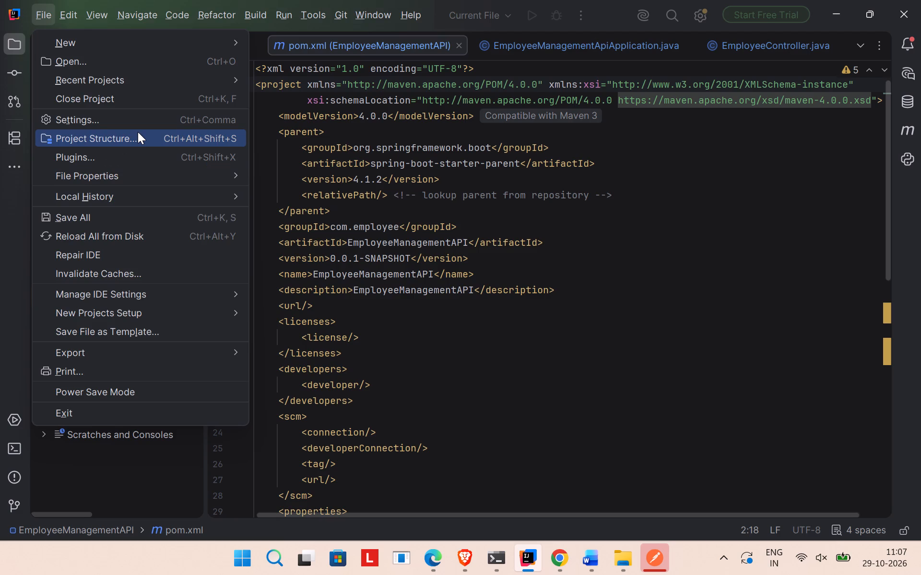
click(138, 132)
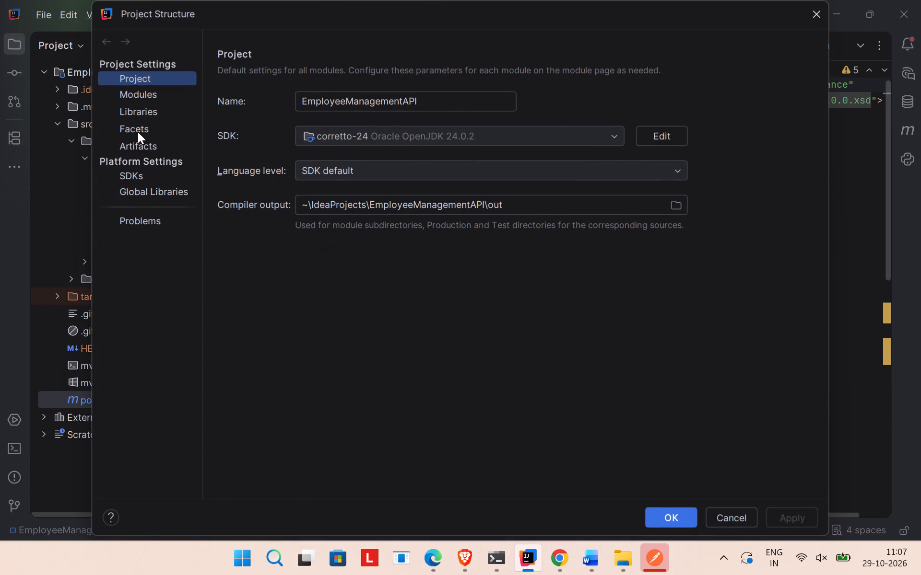
key(shift+super+s)
drag(96, 0, 169, 86)
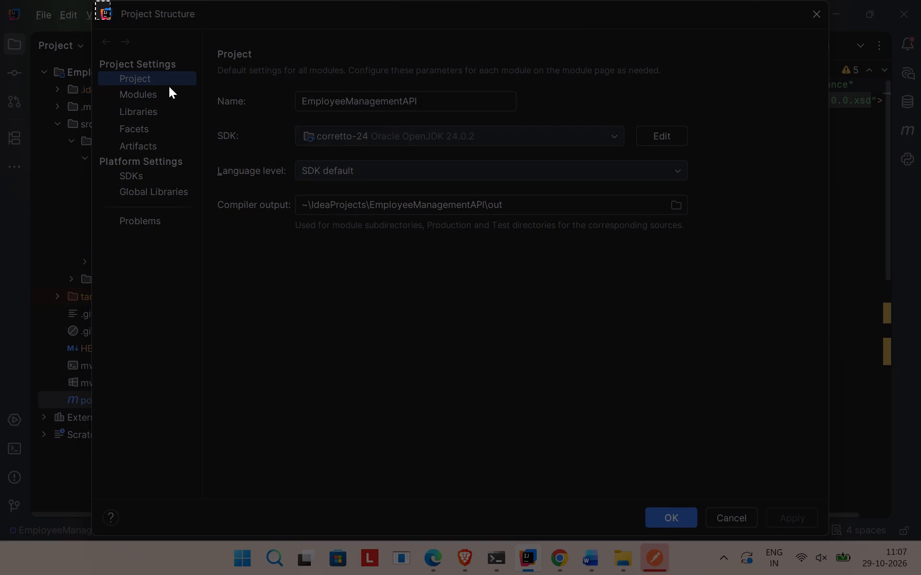
drag(169, 86, 764, 536)
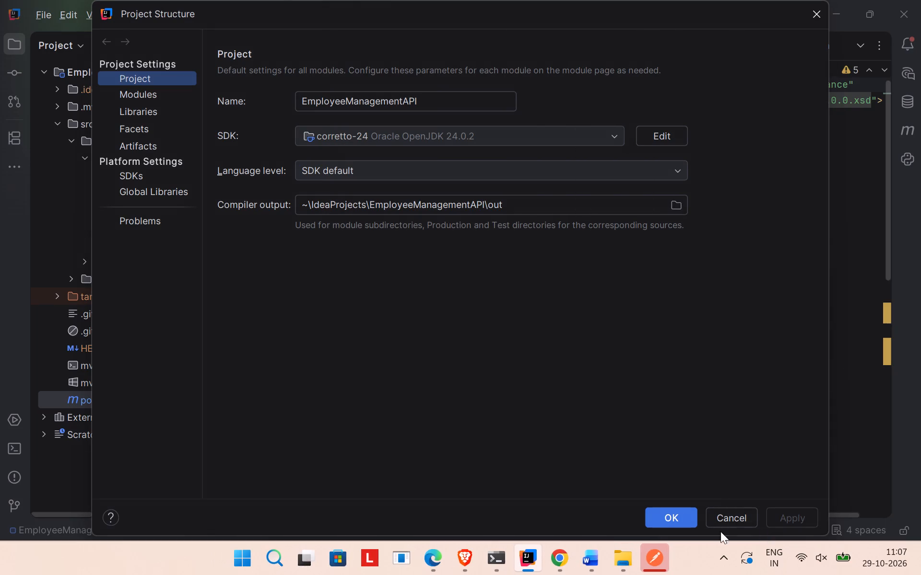
click(632, 562)
scroll(582, 469, down, 1)
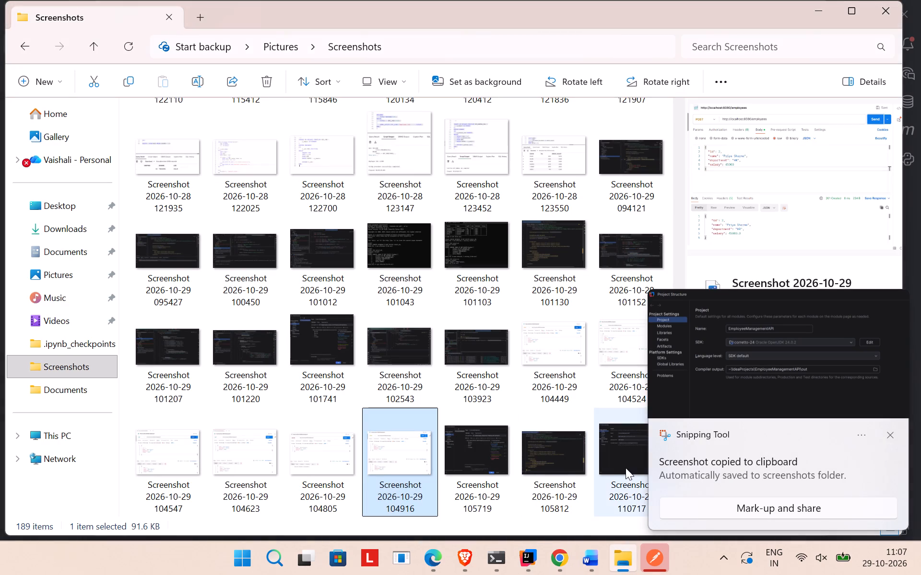
scroll(514, 451, left, 2)
drag(627, 461, 626, 496)
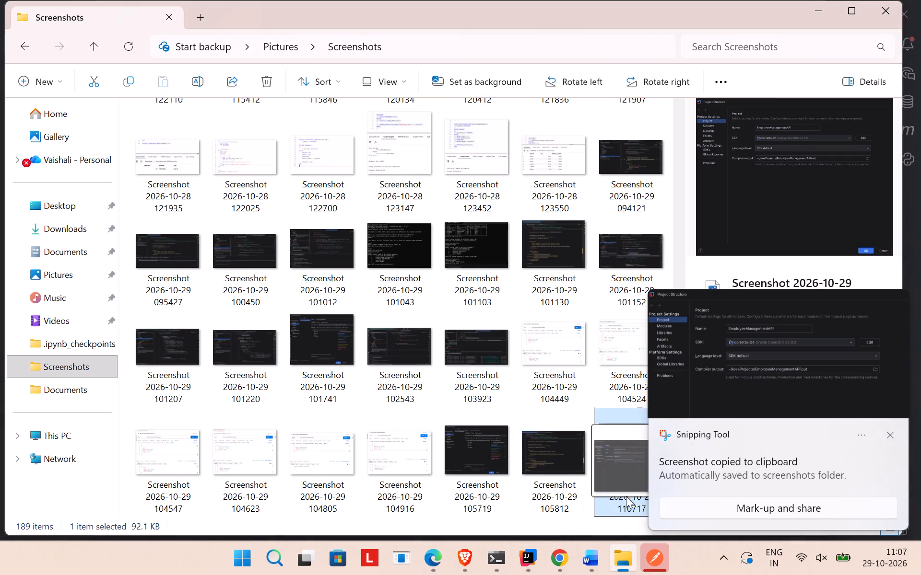
drag(626, 496, 431, 482)
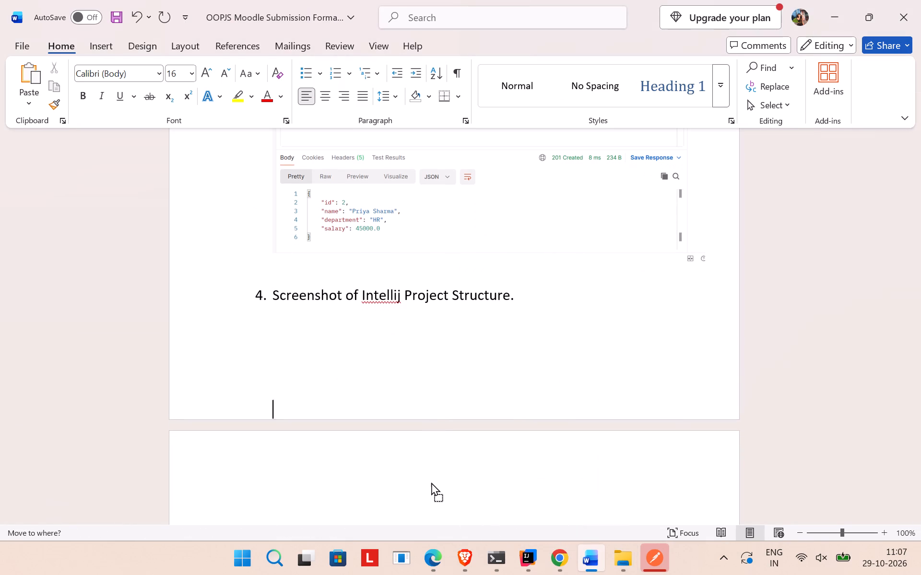
drag(431, 482, 427, 493)
scroll(427, 493, down, 4)
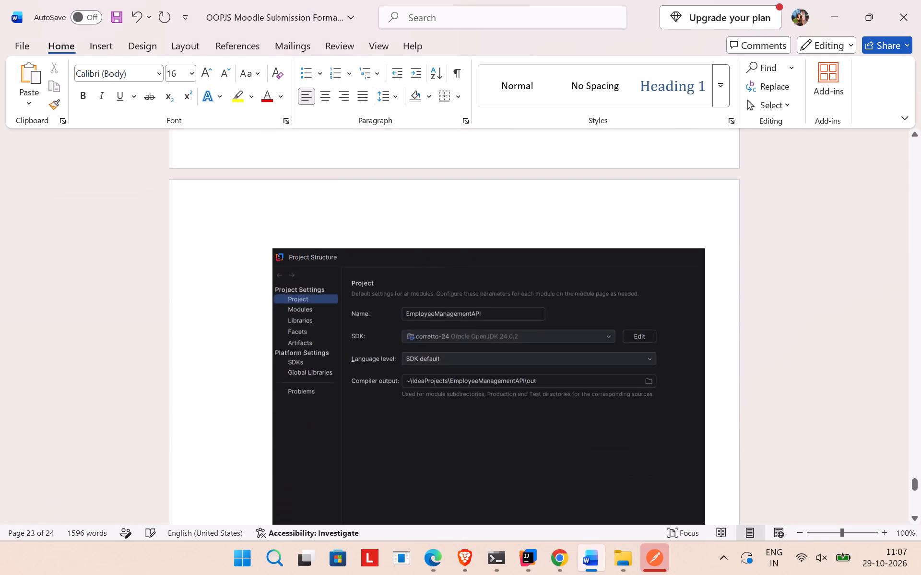
scroll(427, 493, down, 2)
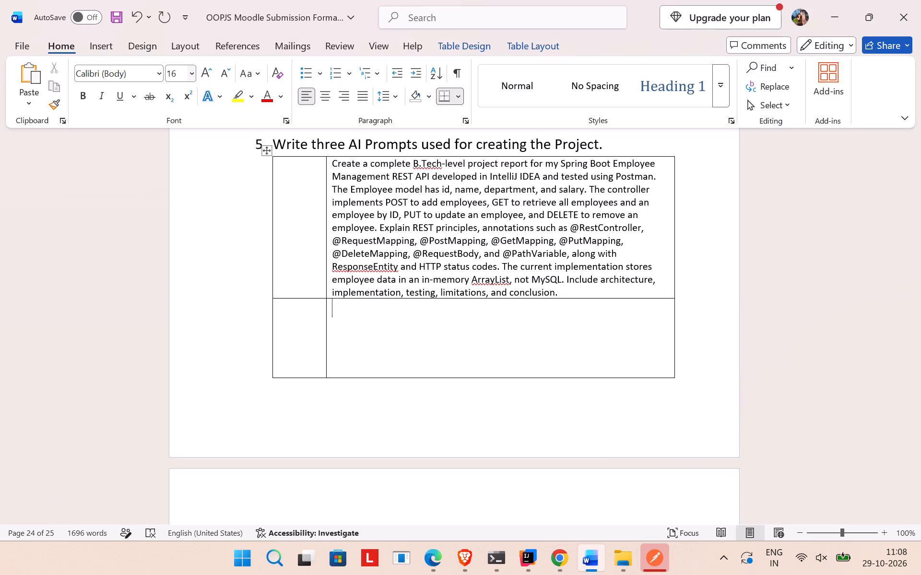
click(179, 74)
key(BackSpace)
text(11)
click(360, 327)
key(ctrl+v)
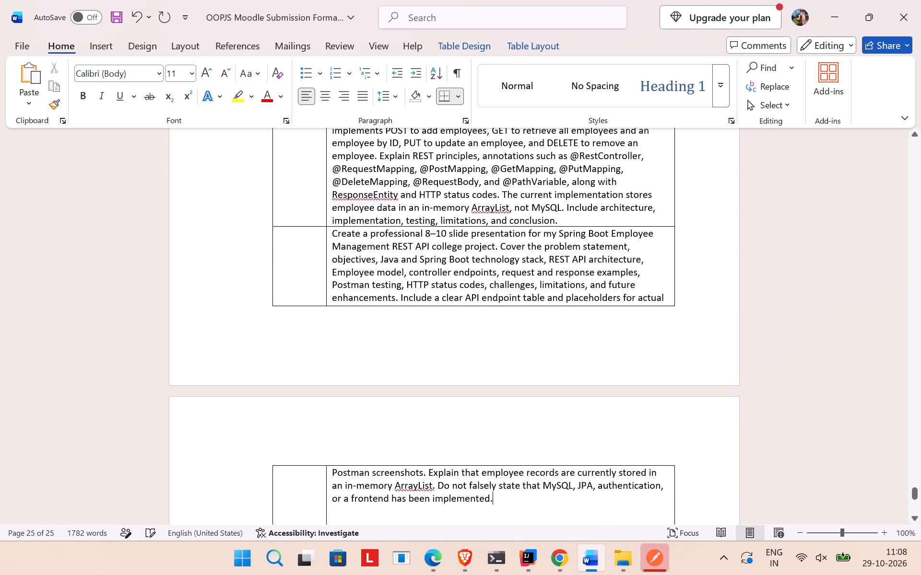
Copy Project 2's Prompt 3, GitHub README, from ChatGPT into the third row of Word's AI prompts table at font size 11.
scroll(386, 417, down, 2)
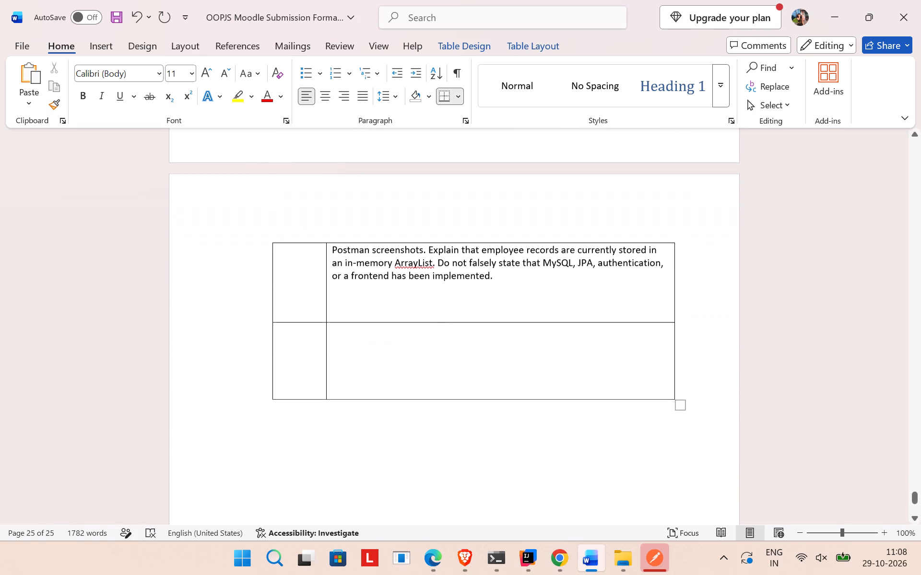
scroll(386, 417, down, 1)
click(562, 570)
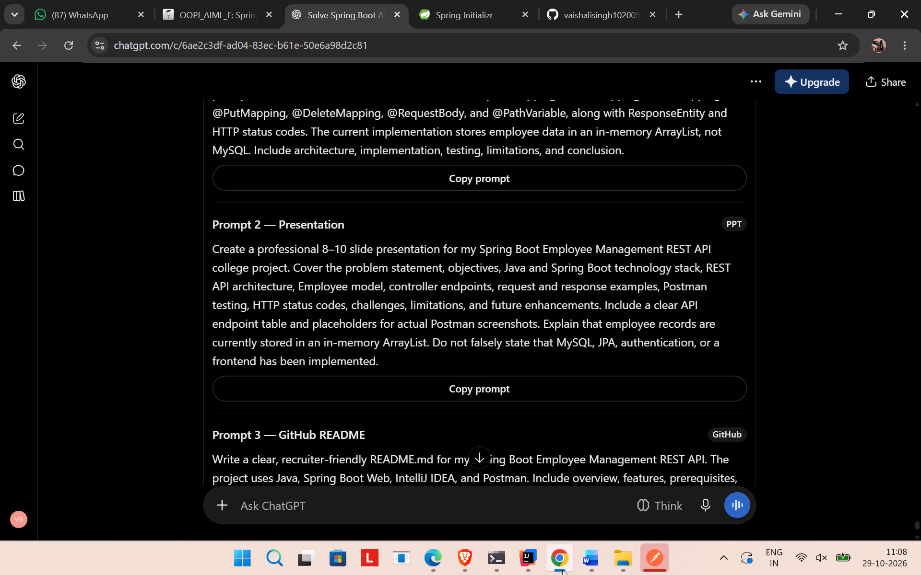
scroll(449, 317, down, 2)
click(470, 435)
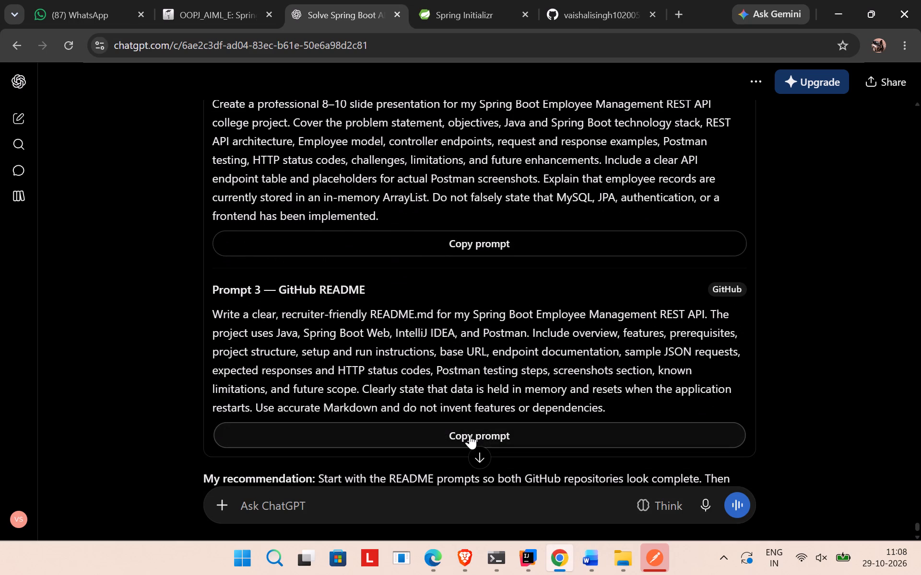
click(589, 560)
click(406, 309)
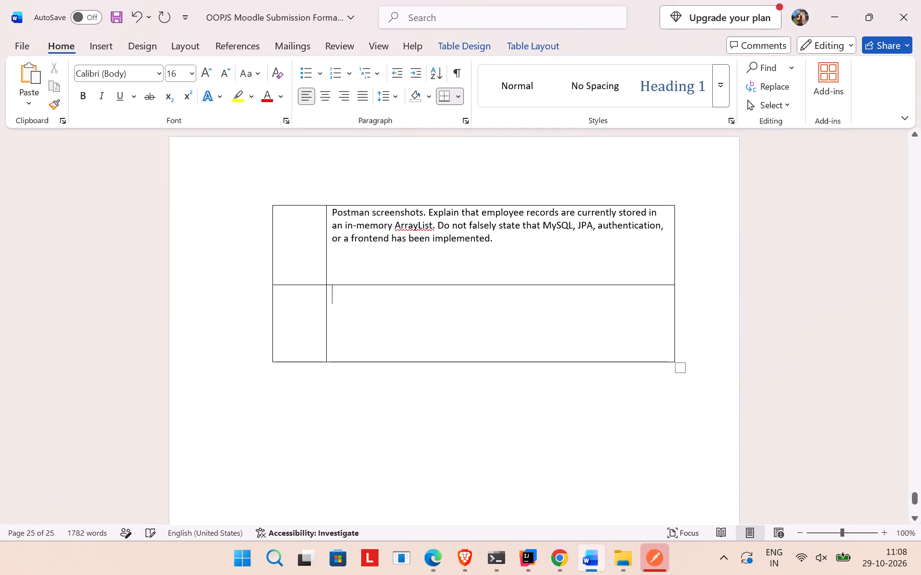
click(183, 72)
key(BackSpace)
text(11)
click(366, 309)
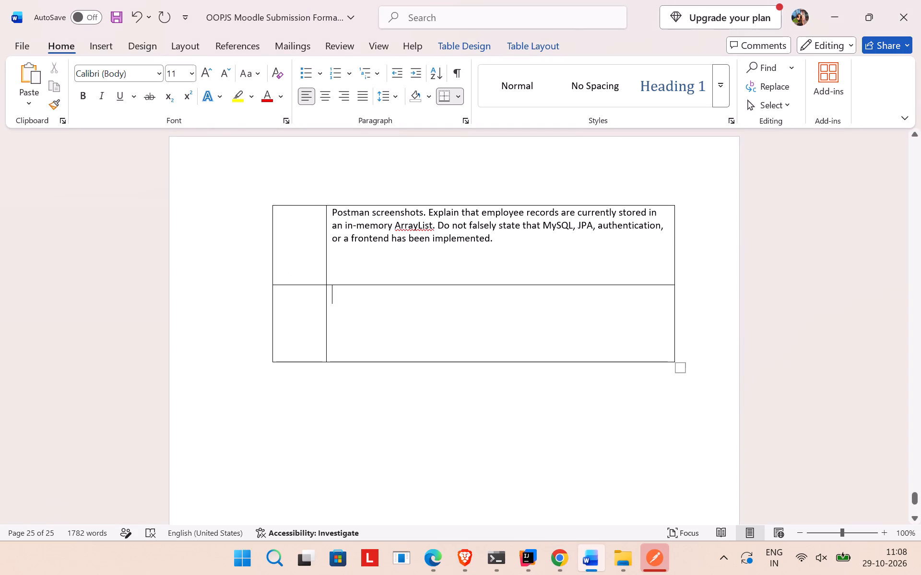
key(ctrl+v)
Review the whole submission document, from the student details table and Q1 through the project code to the last page.
scroll(366, 309, down, 1)
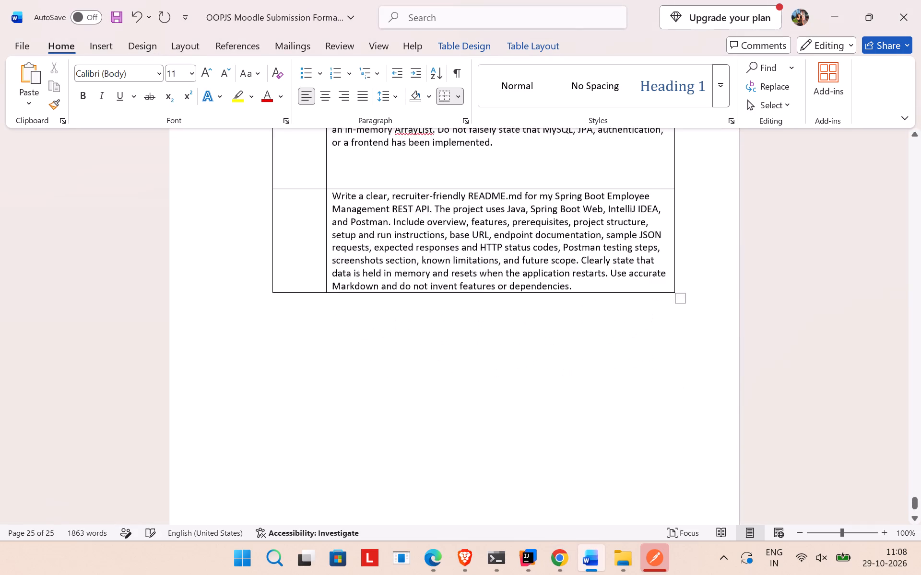
scroll(366, 309, down, 2)
scroll(366, 309, up, 9)
scroll(366, 309, up, 20)
scroll(366, 309, up, 2)
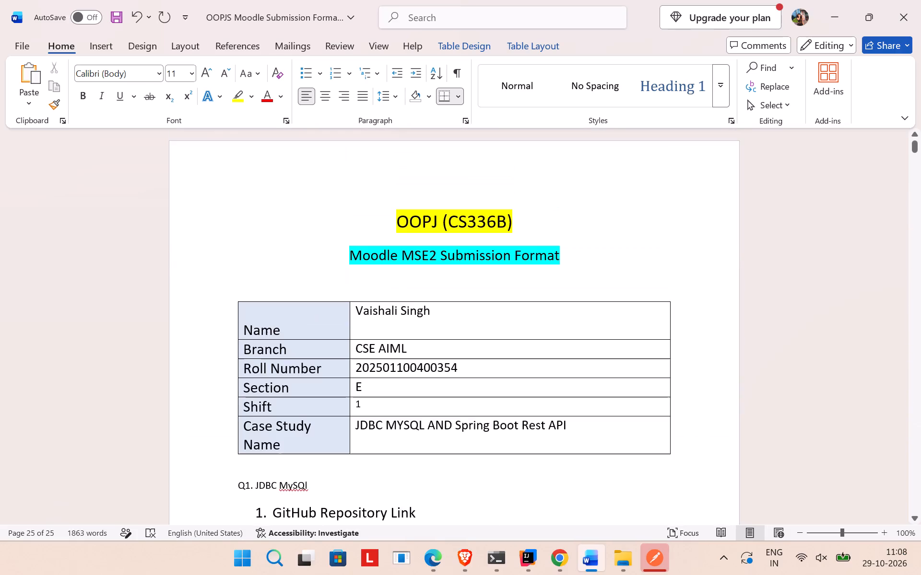
scroll(366, 309, up, 6)
scroll(366, 297, down, 3)
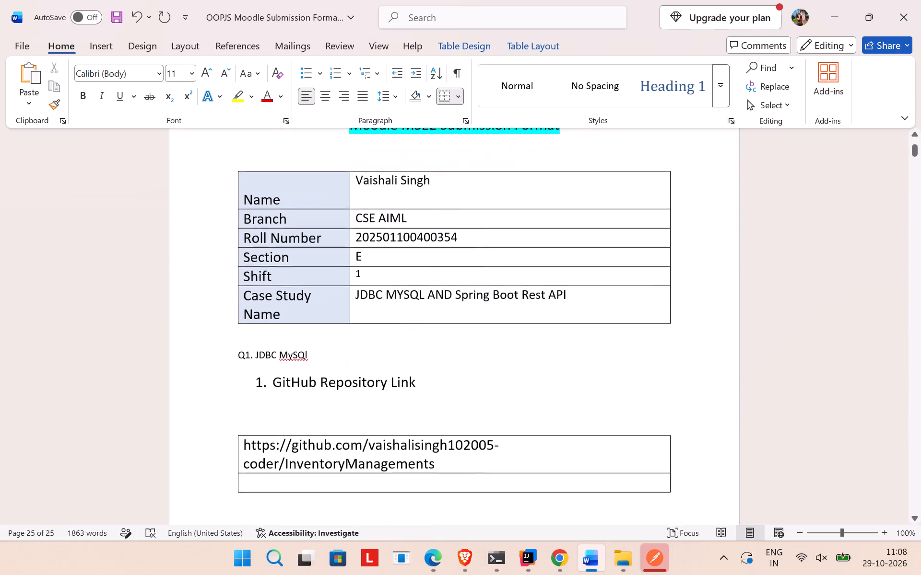
scroll(366, 297, down, 5)
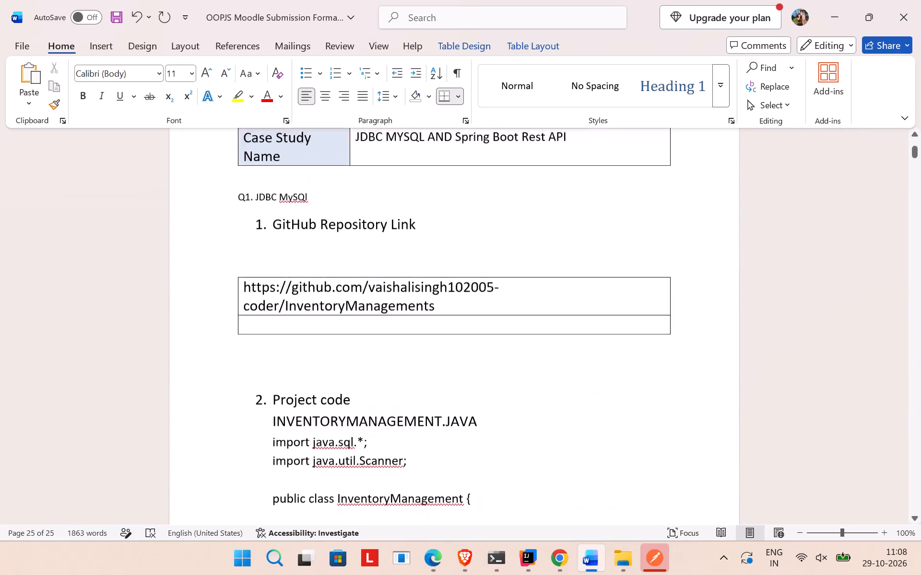
scroll(366, 297, down, 12)
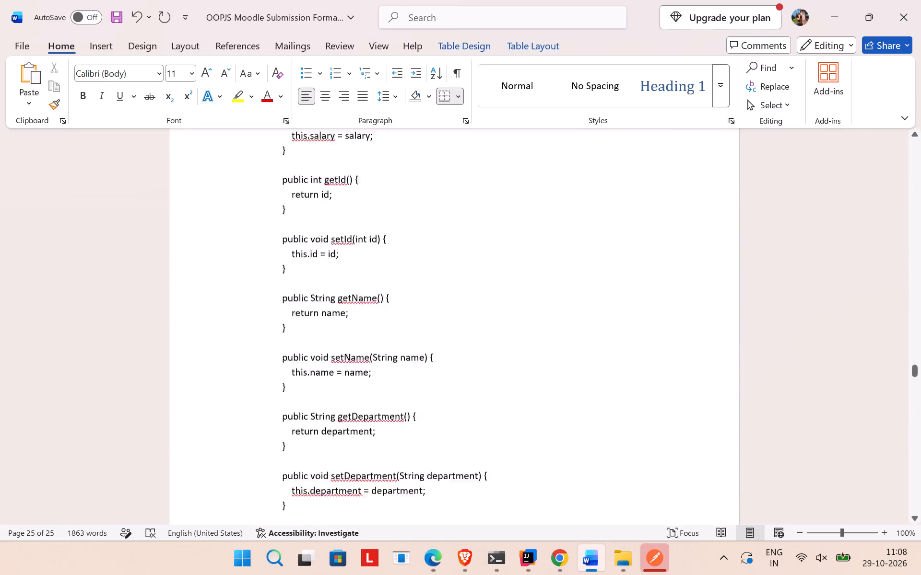
scroll(366, 297, down, 13)
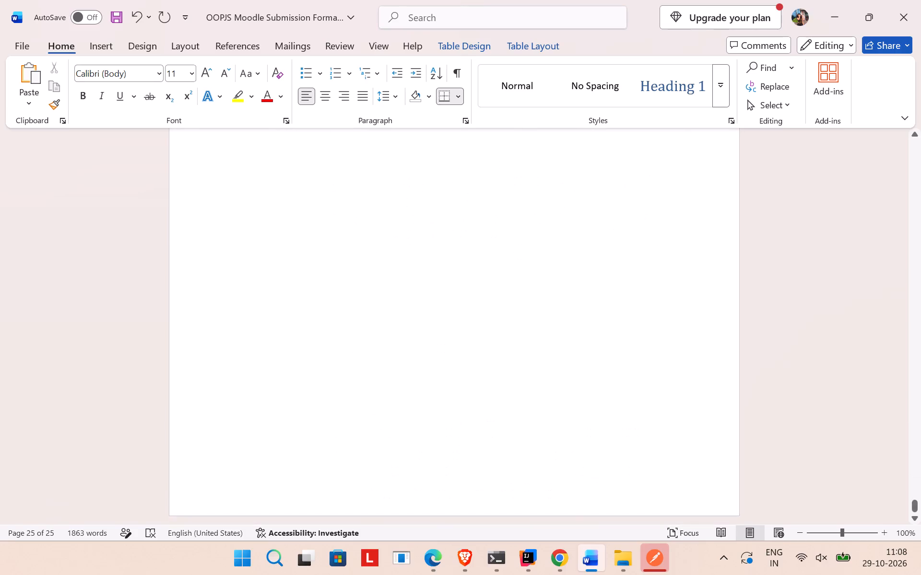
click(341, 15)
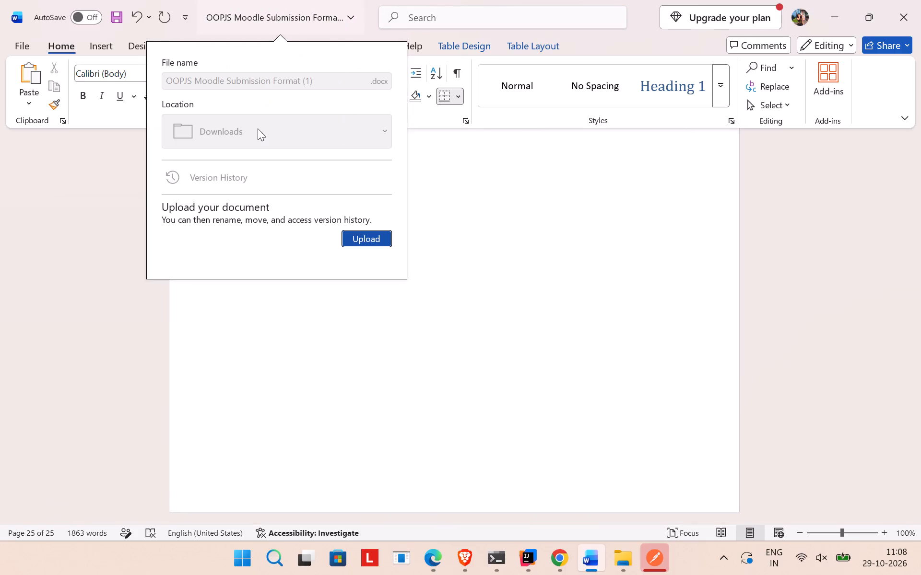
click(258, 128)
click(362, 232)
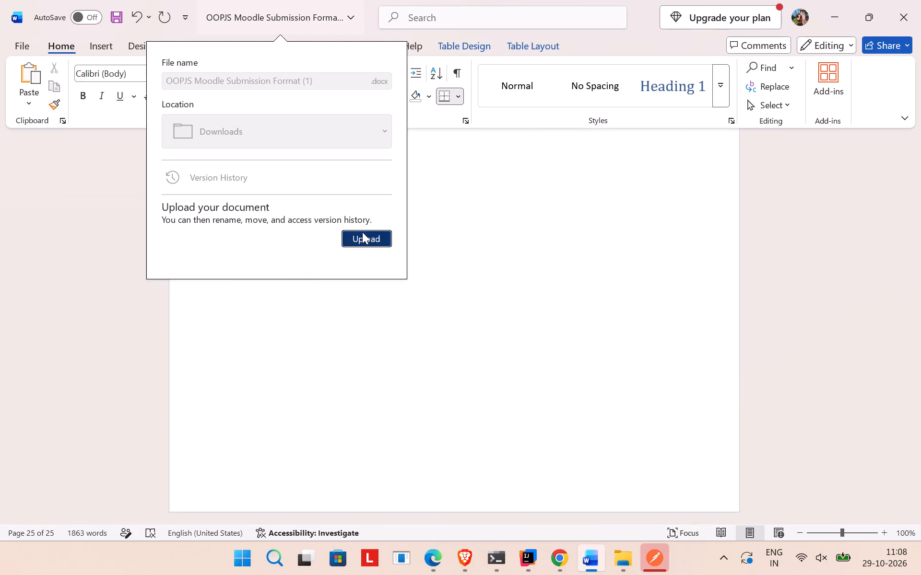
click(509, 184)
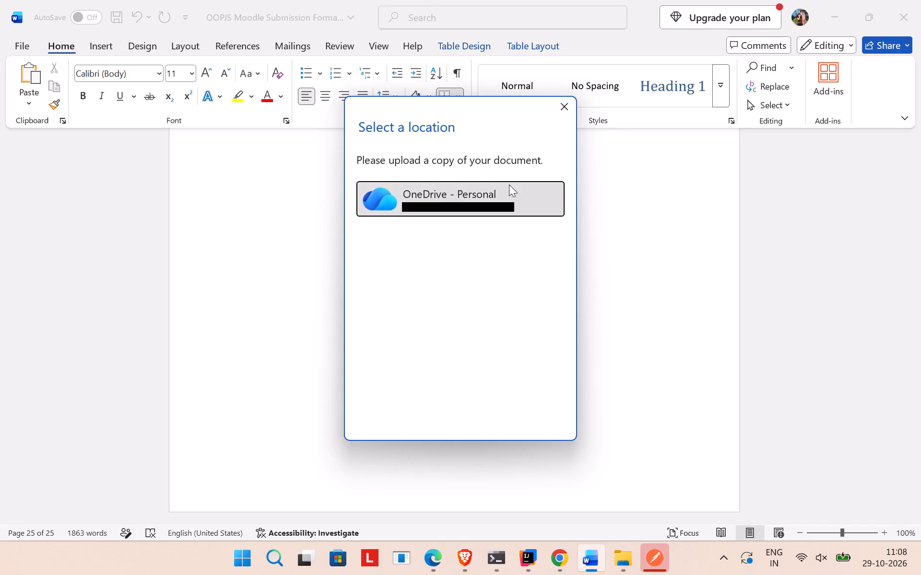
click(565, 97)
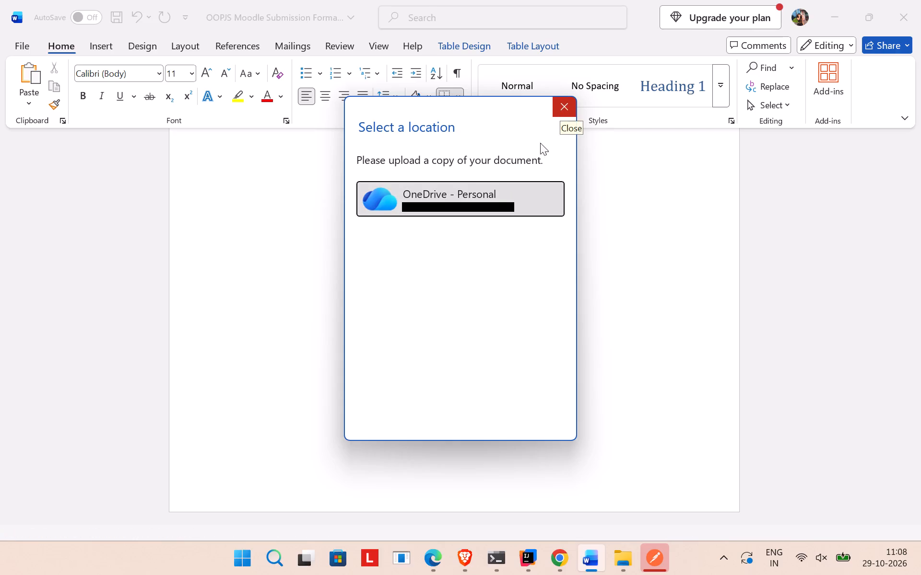
Upload a copy of the submission document to the personal OneDrive so that AutoSave is on.
click(497, 196)
click(566, 109)
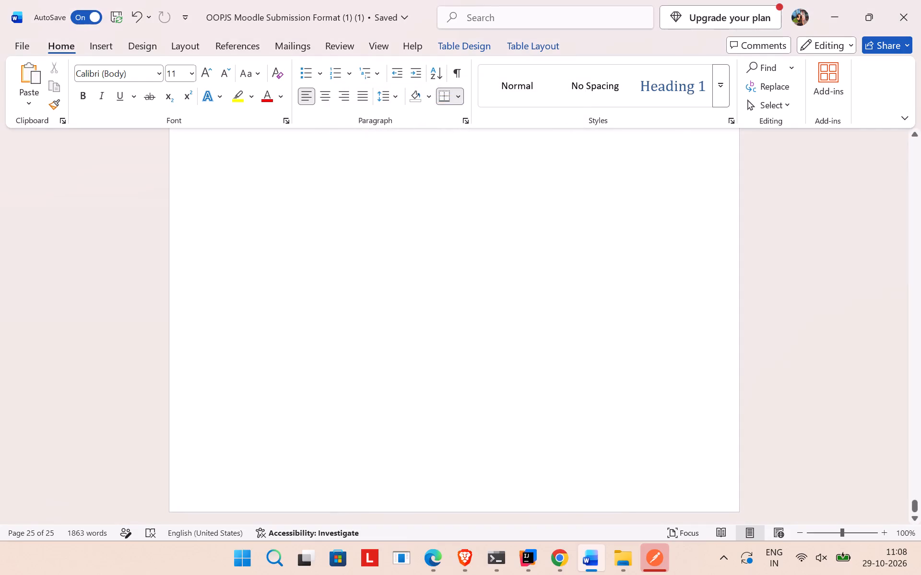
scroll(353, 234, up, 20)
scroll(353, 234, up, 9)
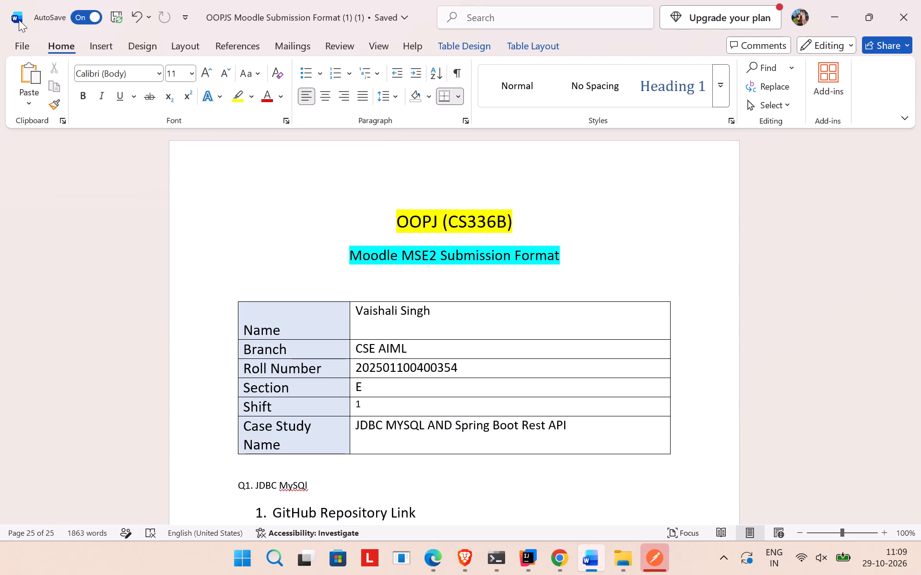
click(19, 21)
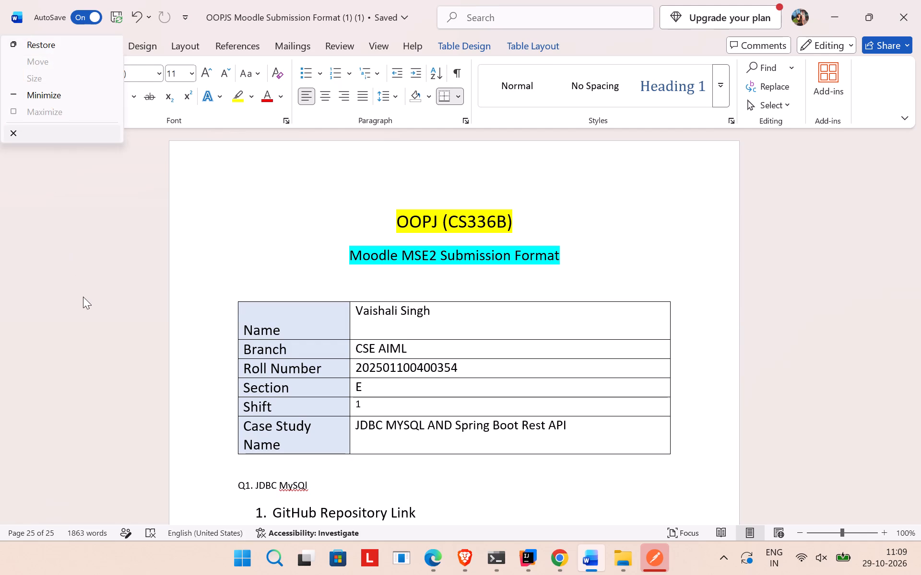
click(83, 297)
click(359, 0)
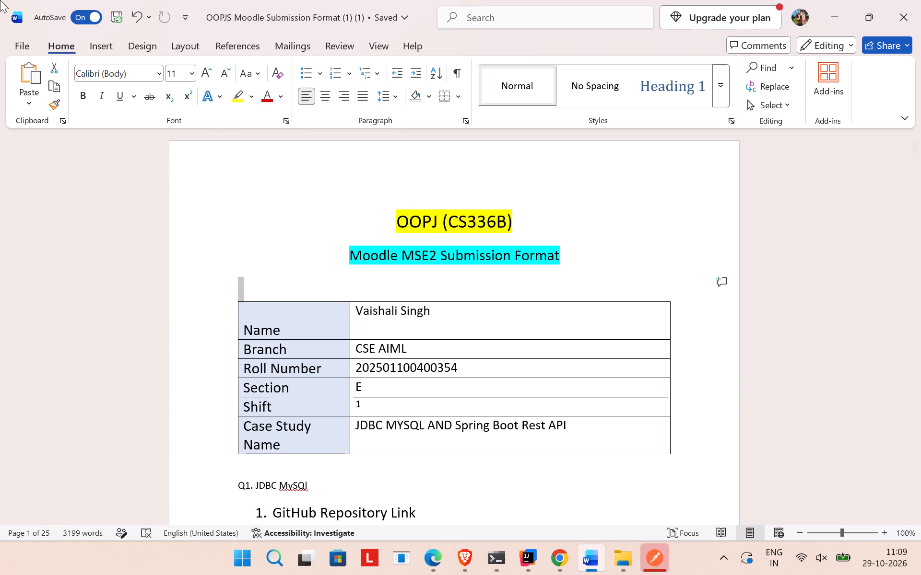
Save a copy of the submission document as a Word Document named OOPJS MSE2 (1) in the OneDrive Documents folder.
click(24, 48)
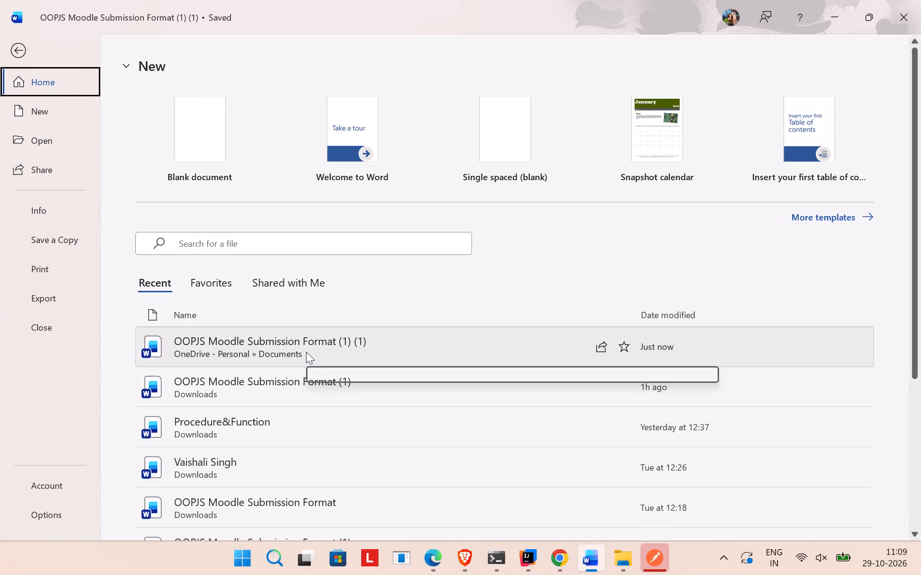
click(48, 237)
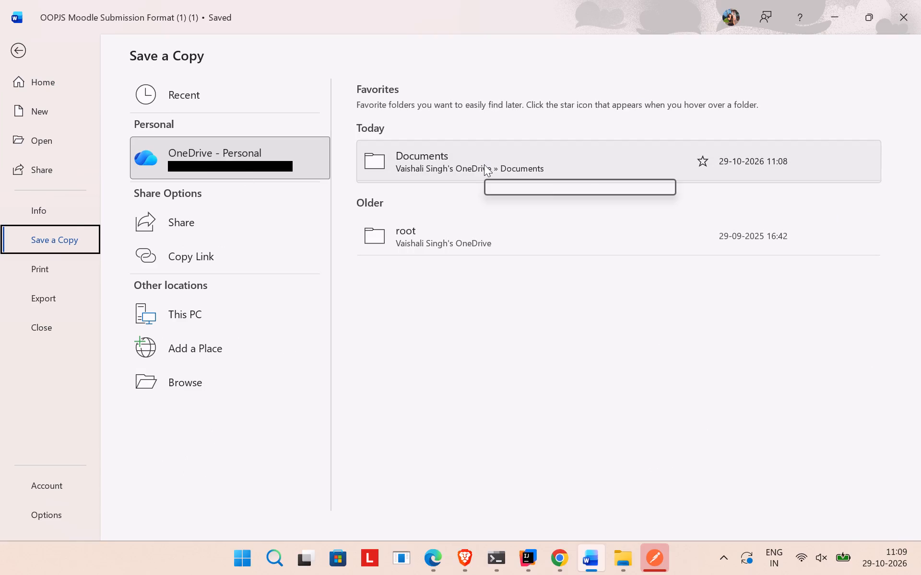
click(484, 164)
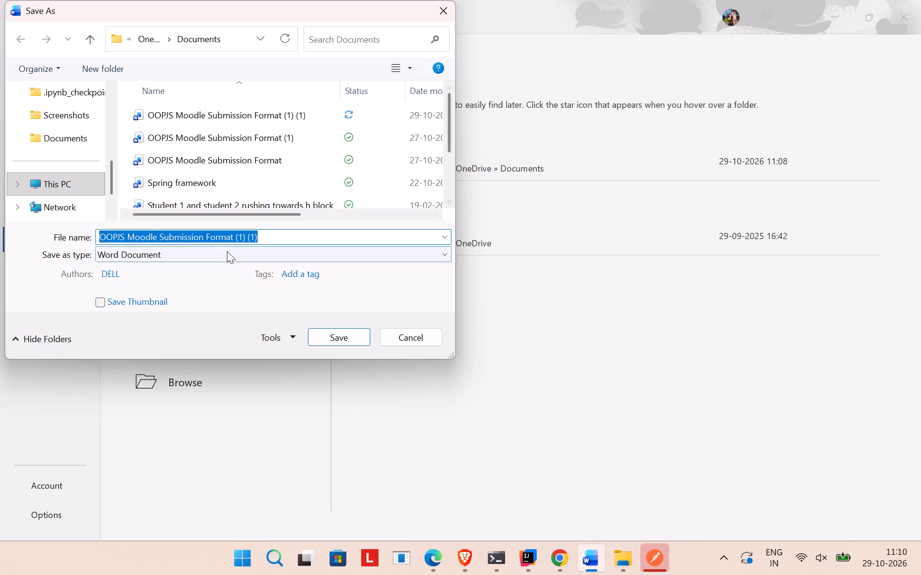
click(237, 236)
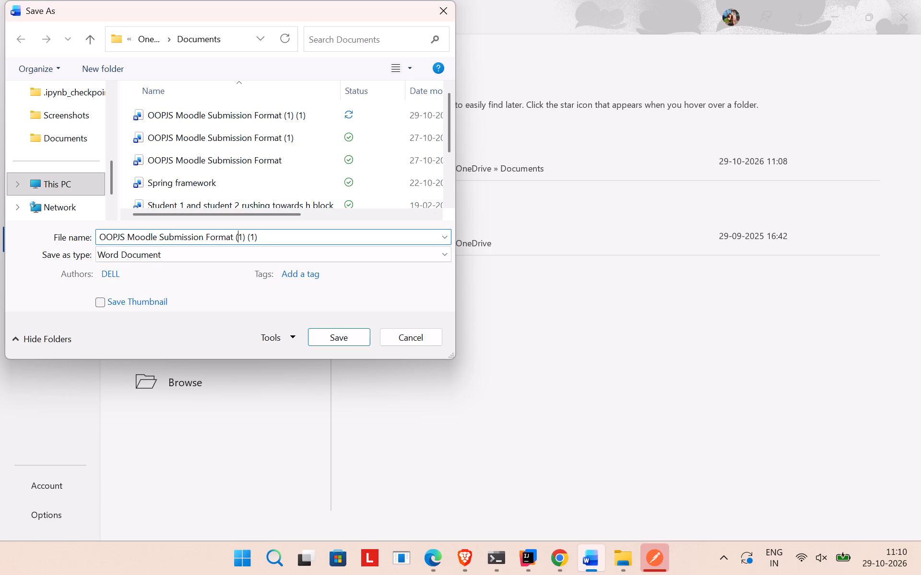
key(Right)
key(Right)
key(BackSpace)
key(BackSpace)
key(BackSpace)
key(BackSpace)
key(BackSpace)
key(BackSpace)
key(BackSpace)
key(BackSpace)
key(BackSpace)
key(BackSpace)
key(BackSpace)
key(BackSpace)
key(BackSpace)
key(BackSpace)
key(BackSpace)
key(BackSpace)
key(BackSpace)
key(BackSpace)
key(BackSpace)
key(BackSpace)
key(BackSpace)
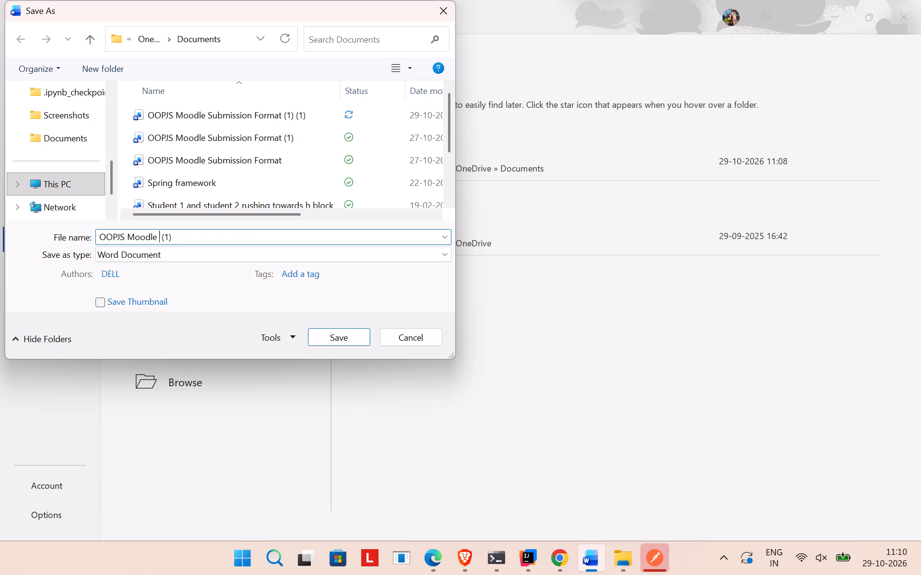
key(BackSpace)
key(BackSpace)
key(BackSpace)
key(BackSpace)
key(BackSpace)
key(BackSpace)
key(BackSpace)
text(MSE2)
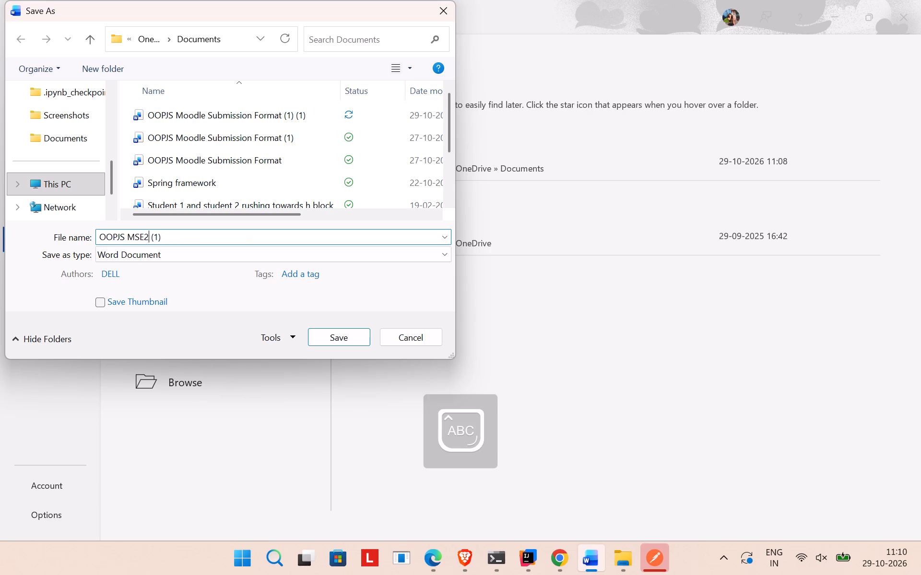
click(336, 337)
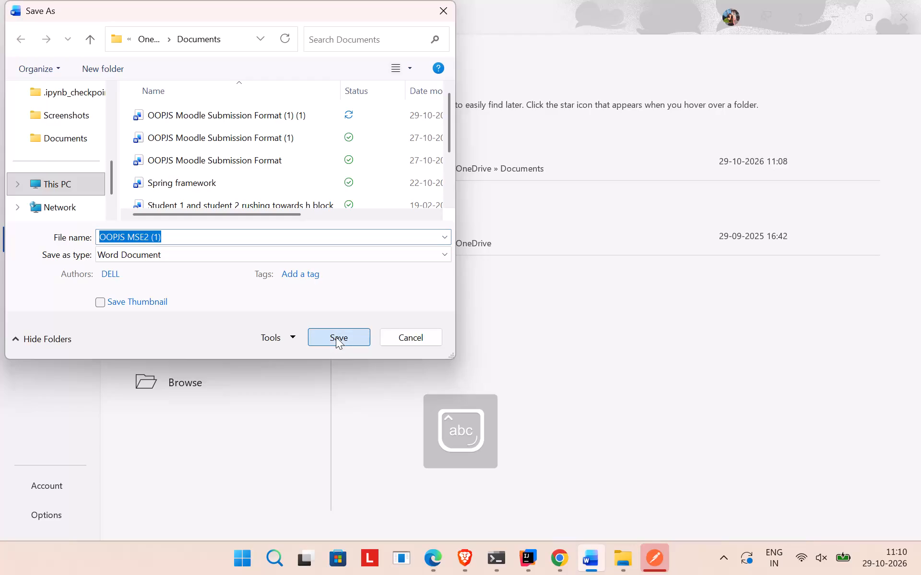
click(336, 337)
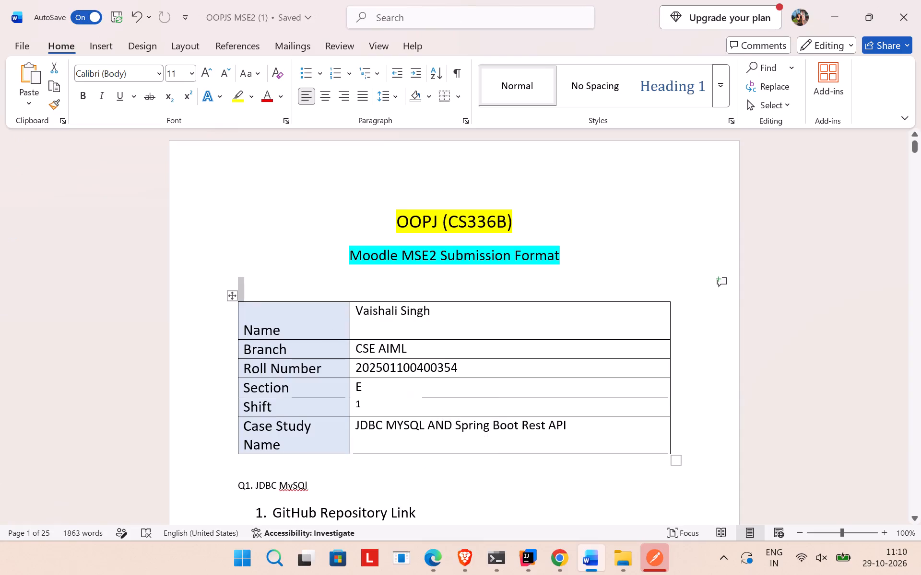
Skim through the pages of the newly saved OOPJS MSE2 (1) document and return to its first page.
scroll(367, 276, down, 16)
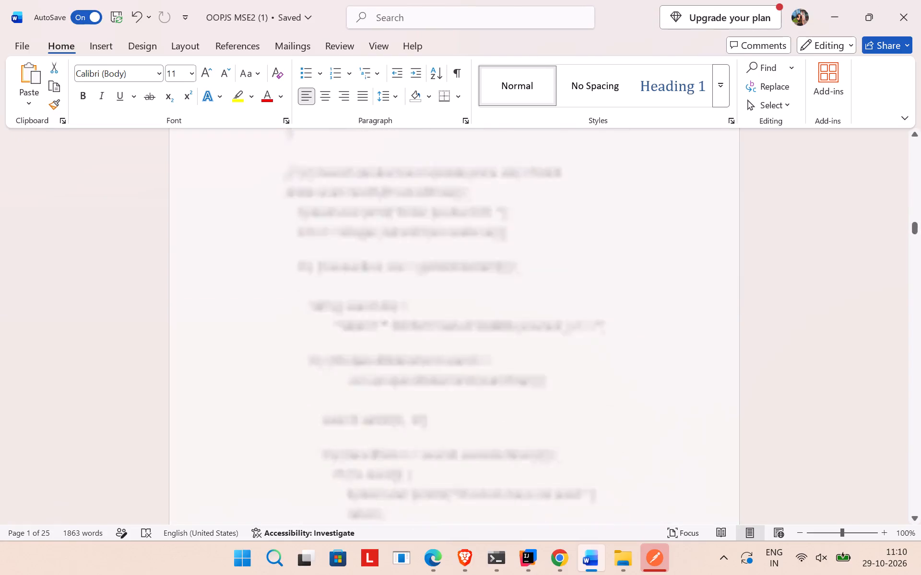
scroll(367, 276, down, 9)
scroll(367, 276, down, 20)
scroll(367, 276, down, 6)
scroll(367, 276, up, 15)
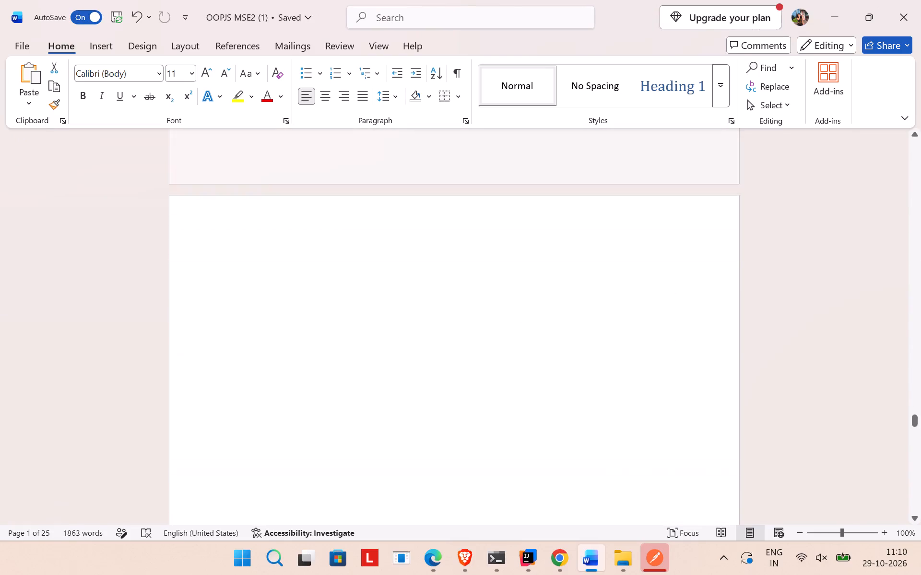
scroll(367, 276, up, 20)
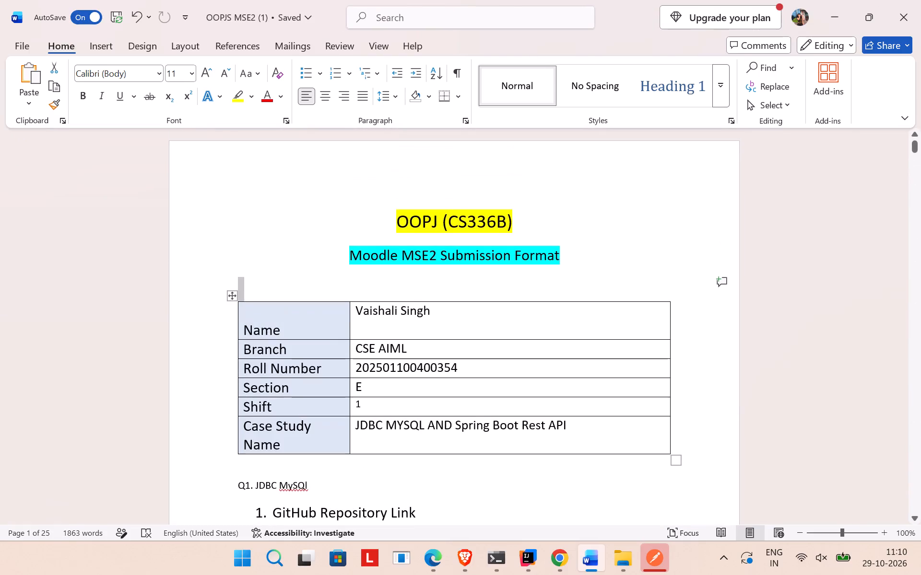
Open OOPJS Moodle Submission Format (1) from the Downloads folder in File Explorer, check its contents and close it.
click(624, 553)
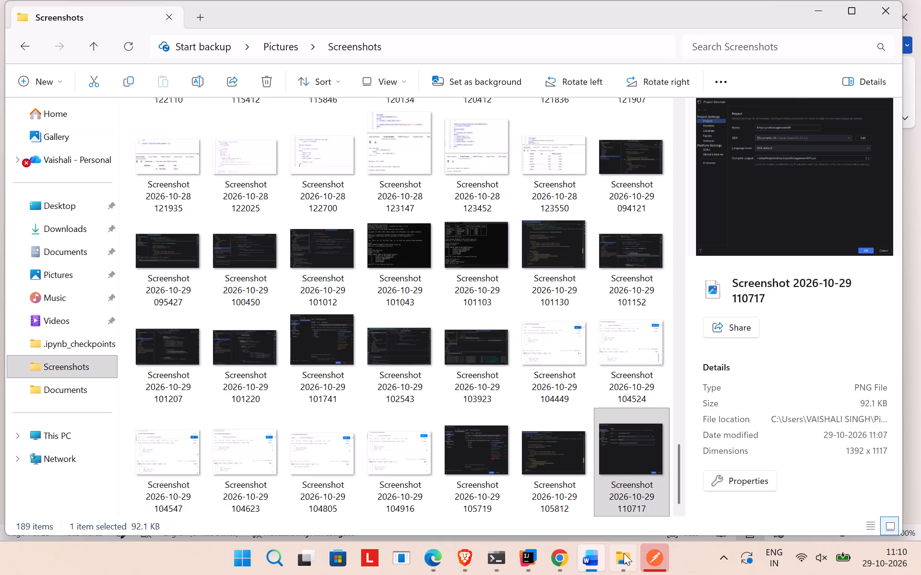
click(67, 217)
click(67, 220)
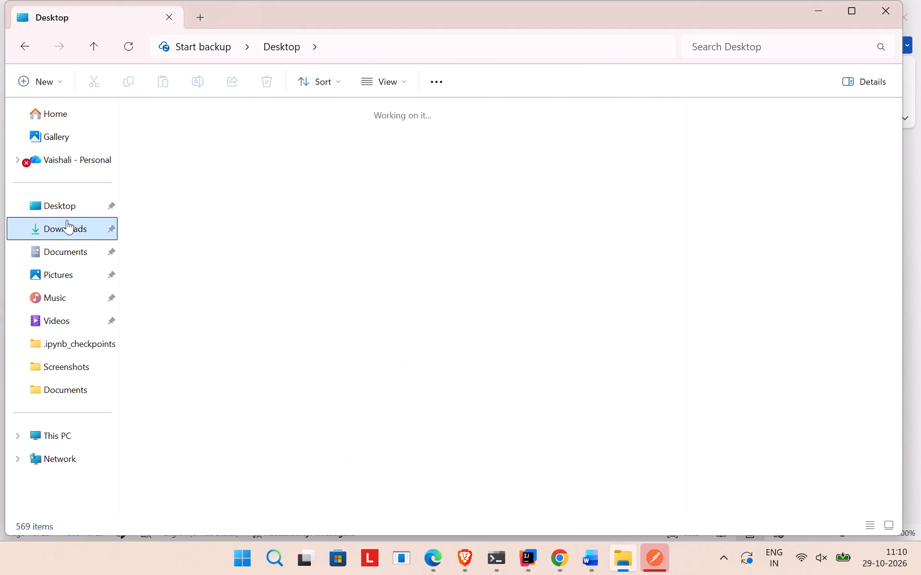
double_click(264, 137)
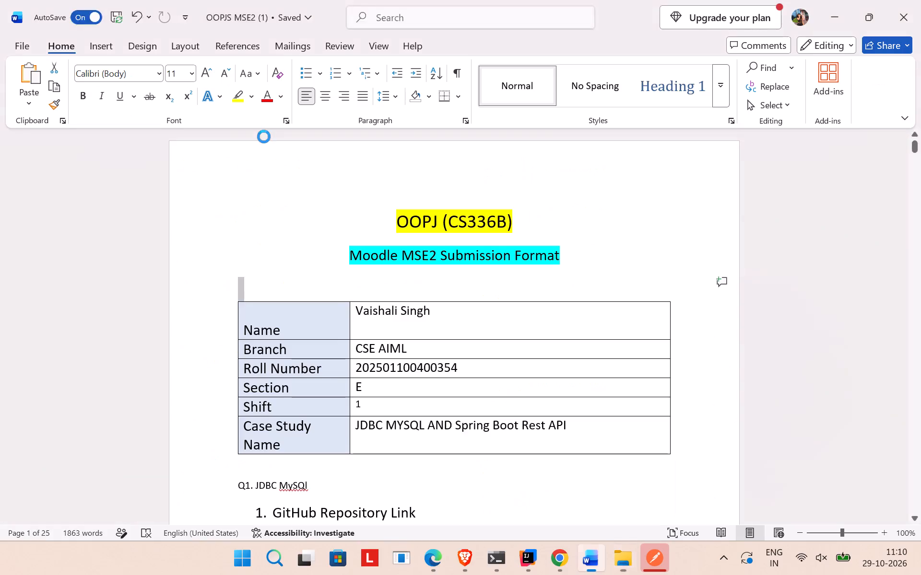
scroll(292, 319, down, 7)
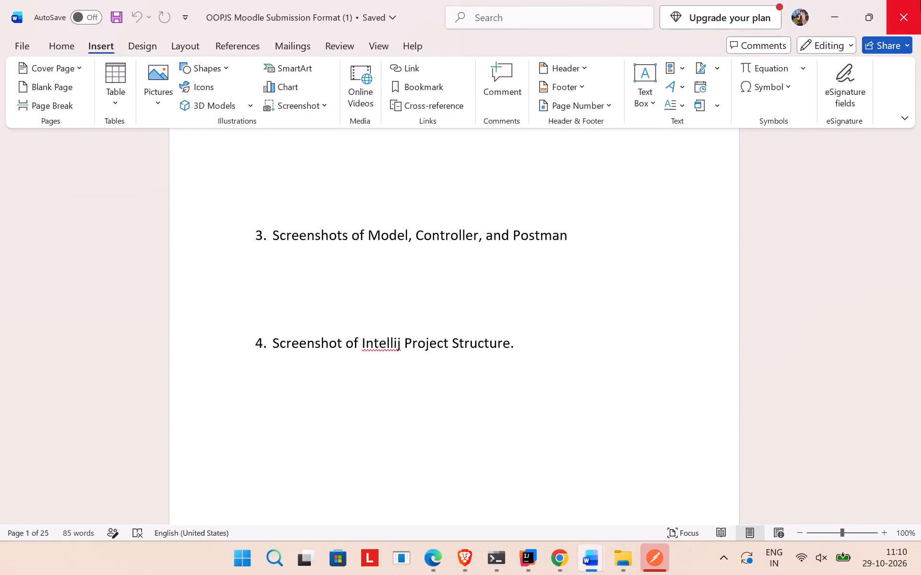
click(920, 0)
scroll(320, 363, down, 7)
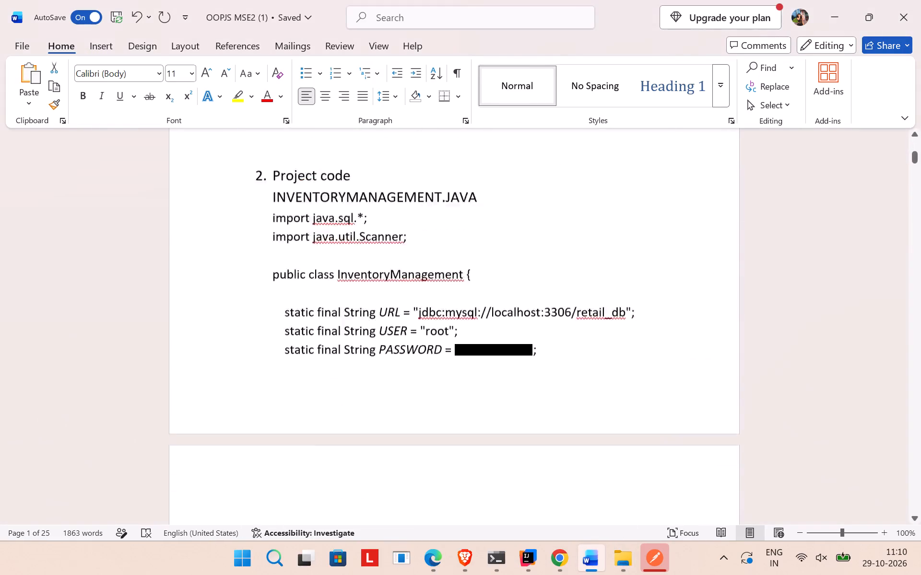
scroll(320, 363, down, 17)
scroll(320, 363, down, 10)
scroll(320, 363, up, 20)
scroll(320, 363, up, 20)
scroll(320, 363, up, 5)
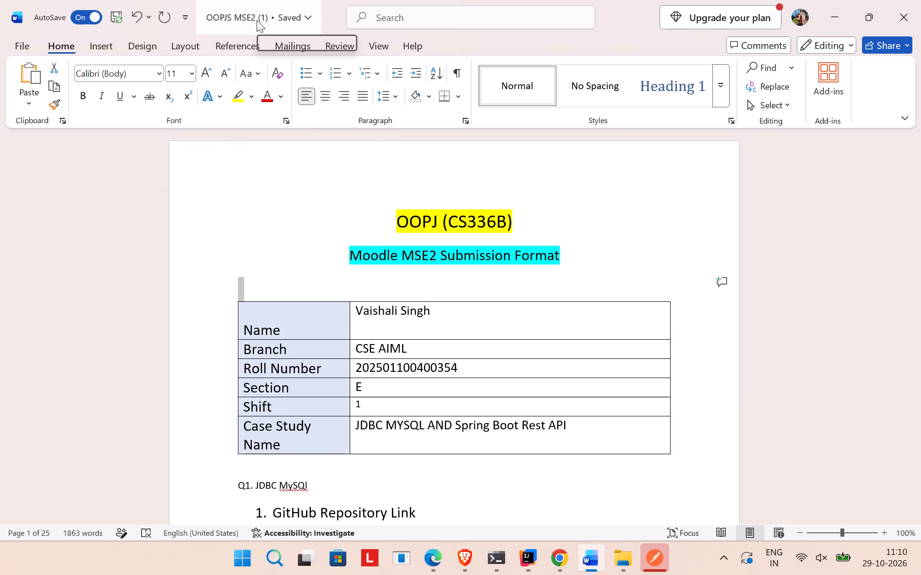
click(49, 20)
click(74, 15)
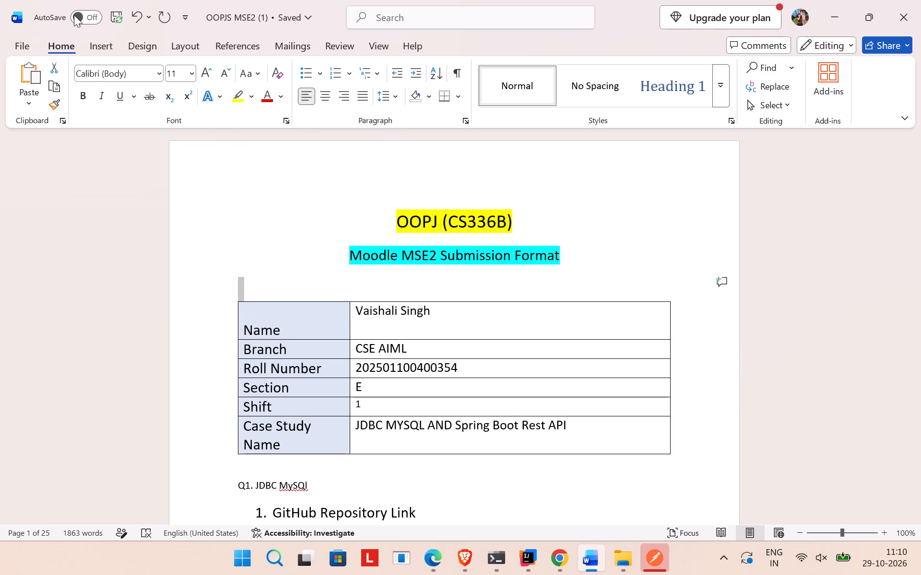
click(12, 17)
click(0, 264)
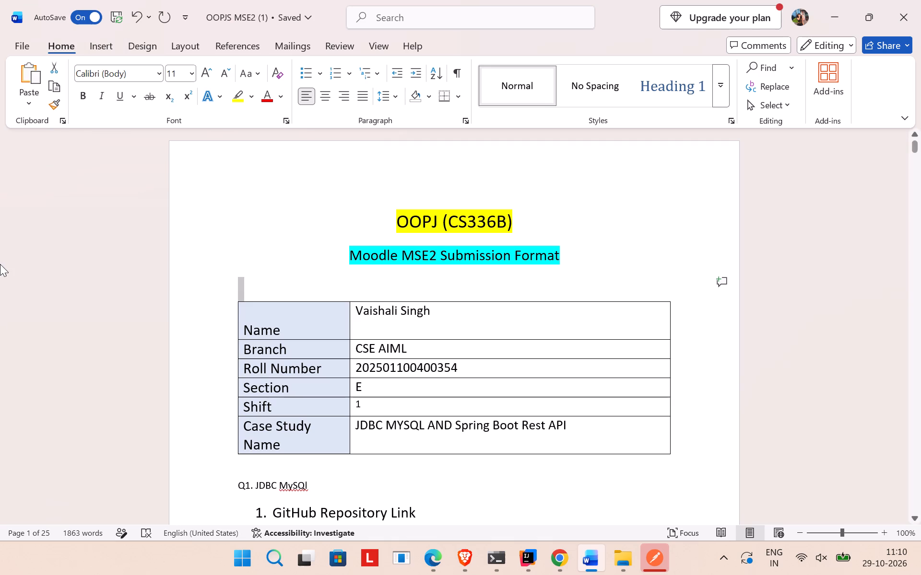
Open the recent Downloads file OOPJS Moodle Submission Format (1) from Word, check its first page and close it.
click(31, 51)
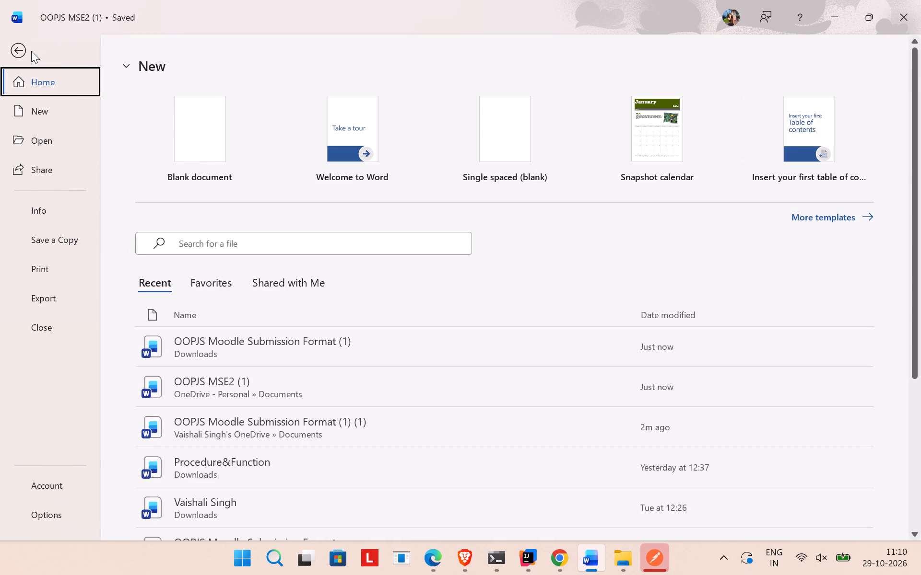
click(185, 354)
scroll(209, 144, up, 2)
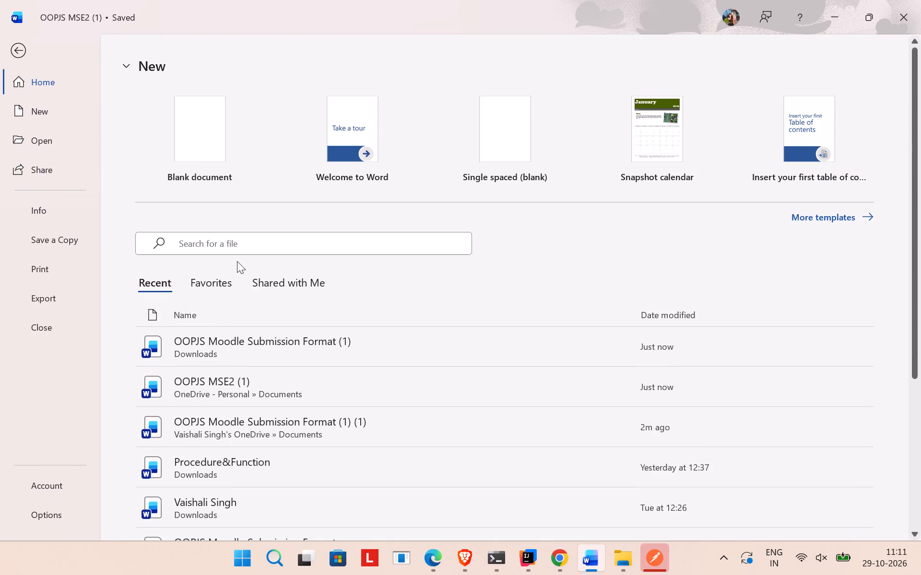
click(272, 345)
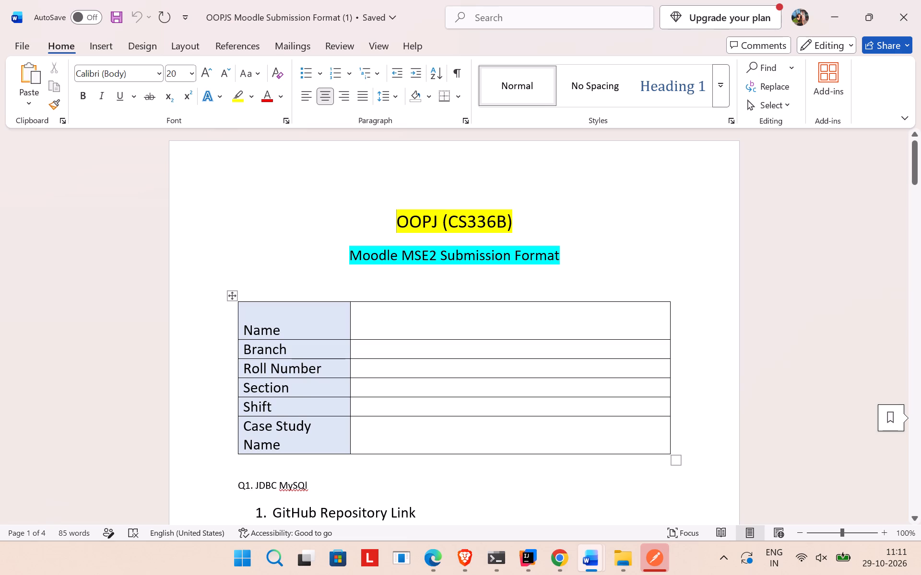
click(920, 0)
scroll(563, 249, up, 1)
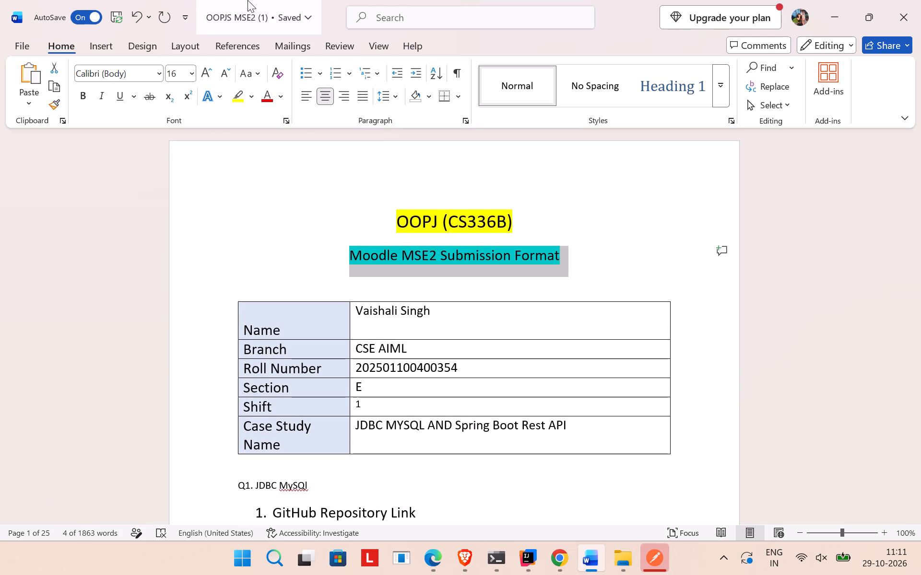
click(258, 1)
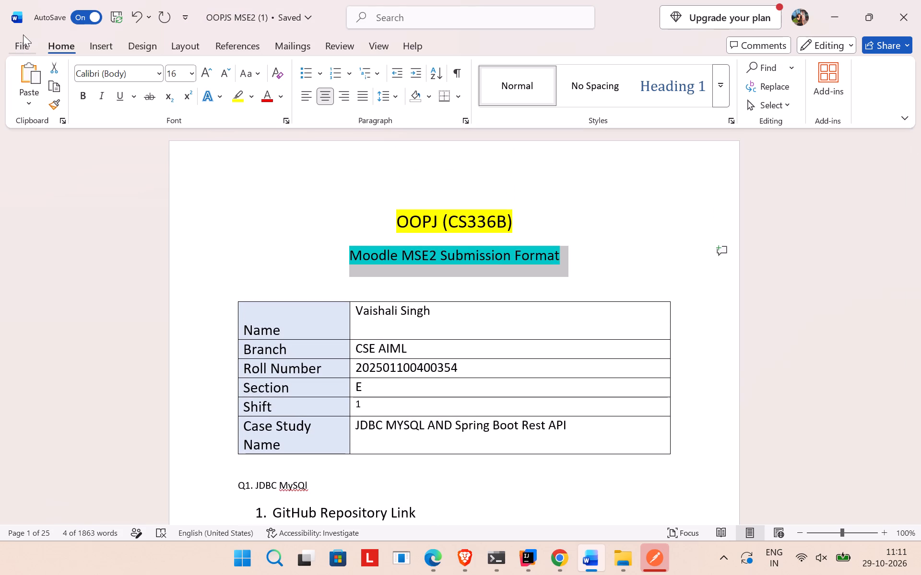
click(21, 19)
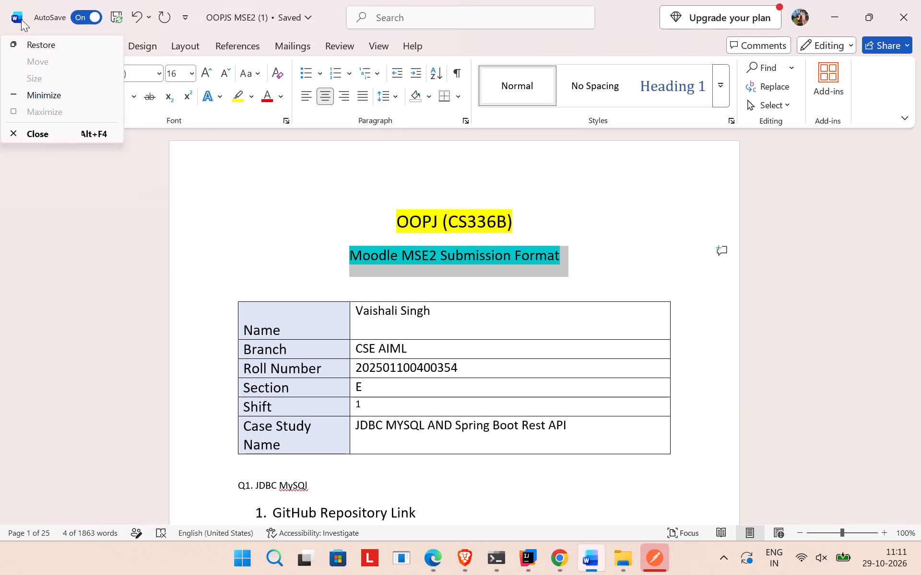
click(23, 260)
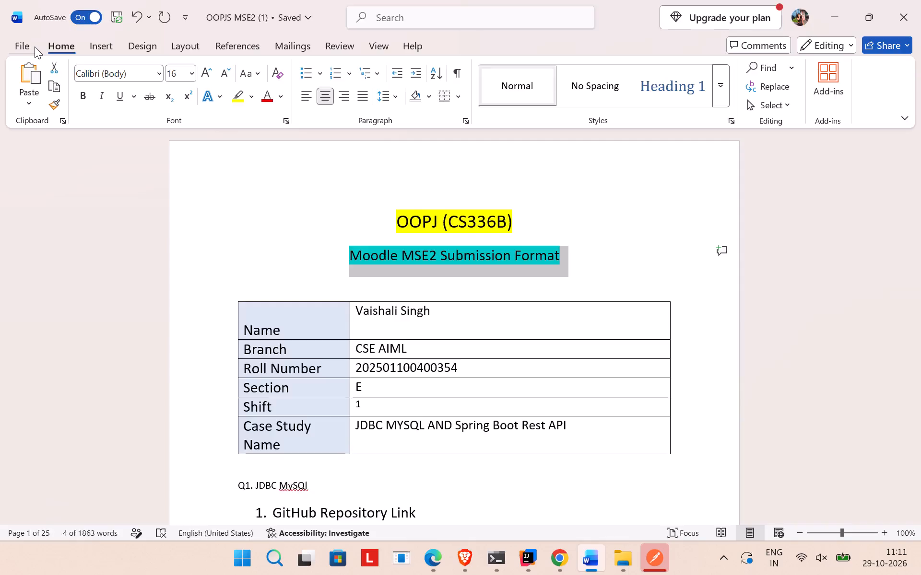
Save a copy as a Word Document in the OneDrive Documents folder, replacing the existing OOPJS MSE2 (1).
click(35, 46)
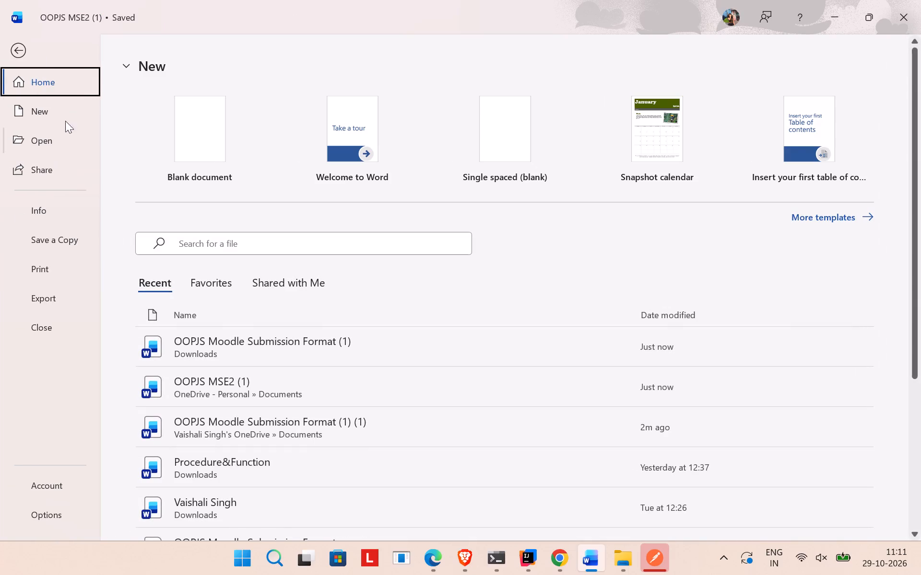
click(51, 236)
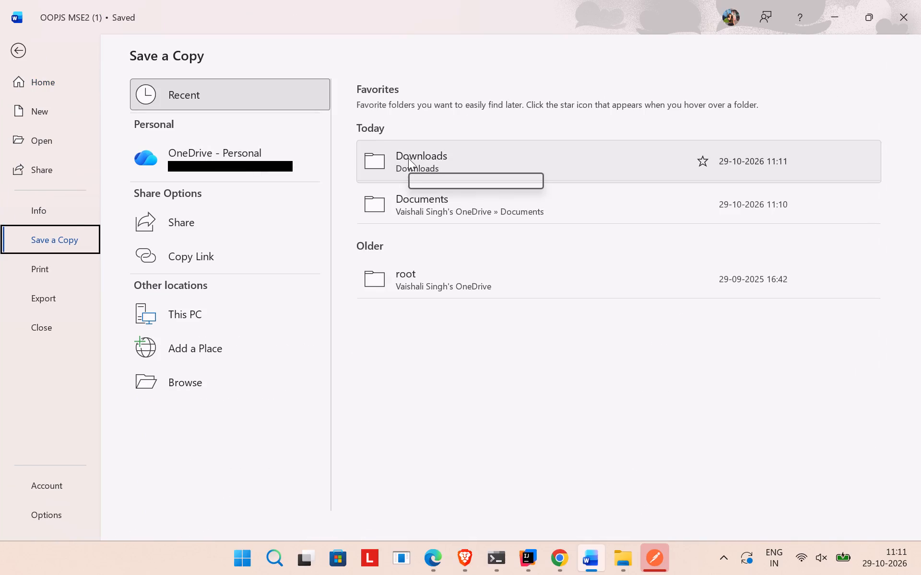
click(236, 150)
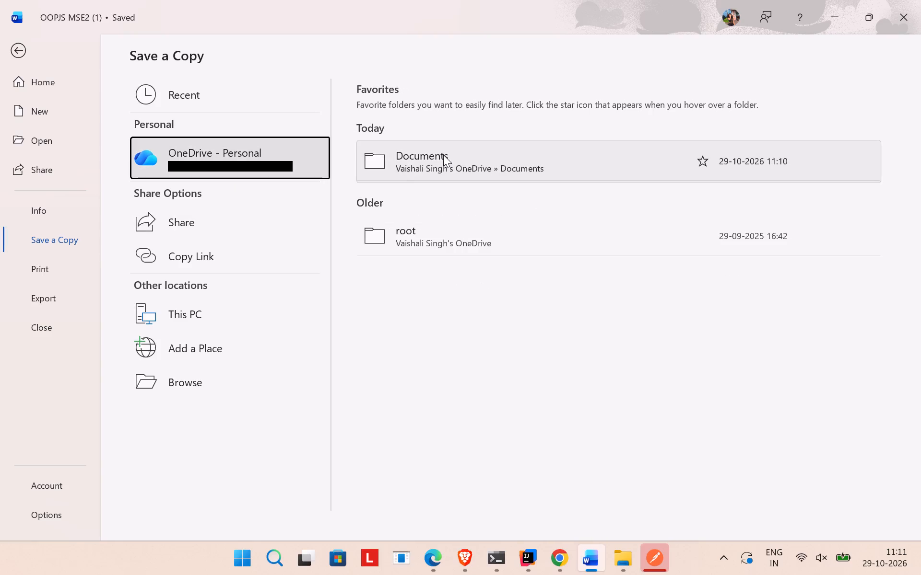
click(443, 155)
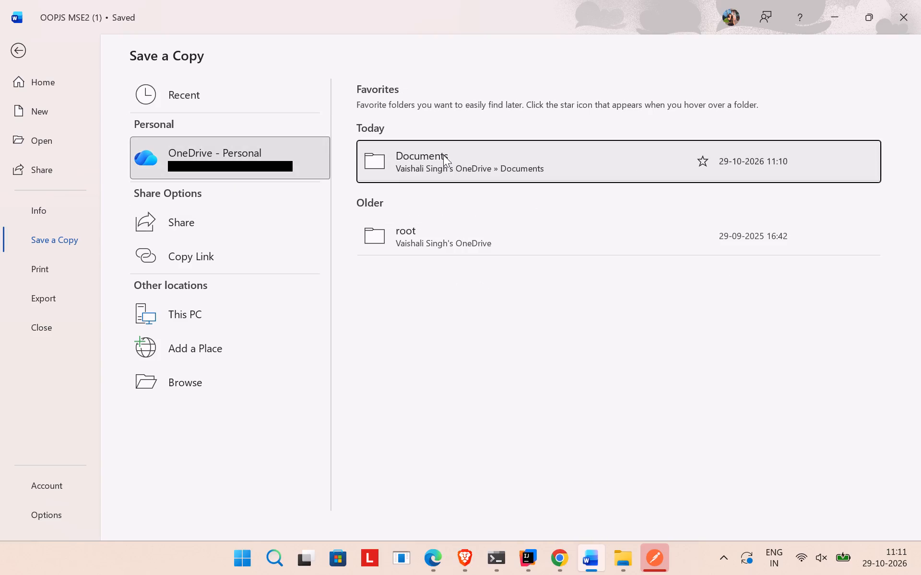
scroll(287, 212, up, 1)
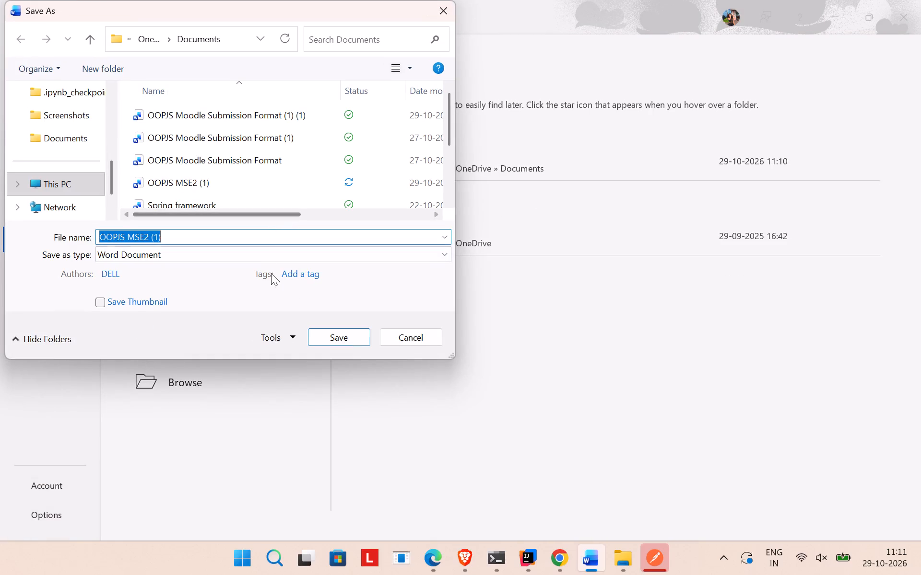
click(348, 334)
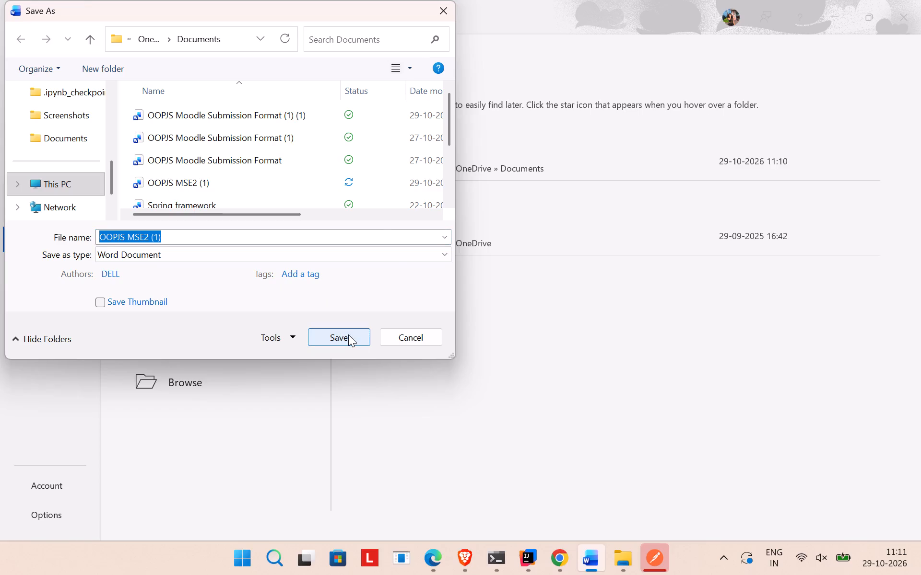
click(269, 210)
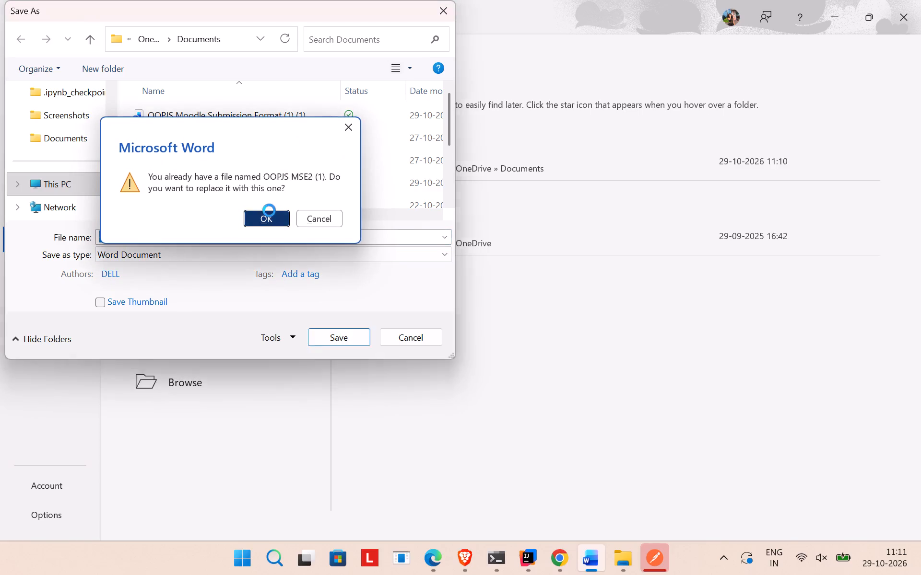
scroll(509, 348, down, 2)
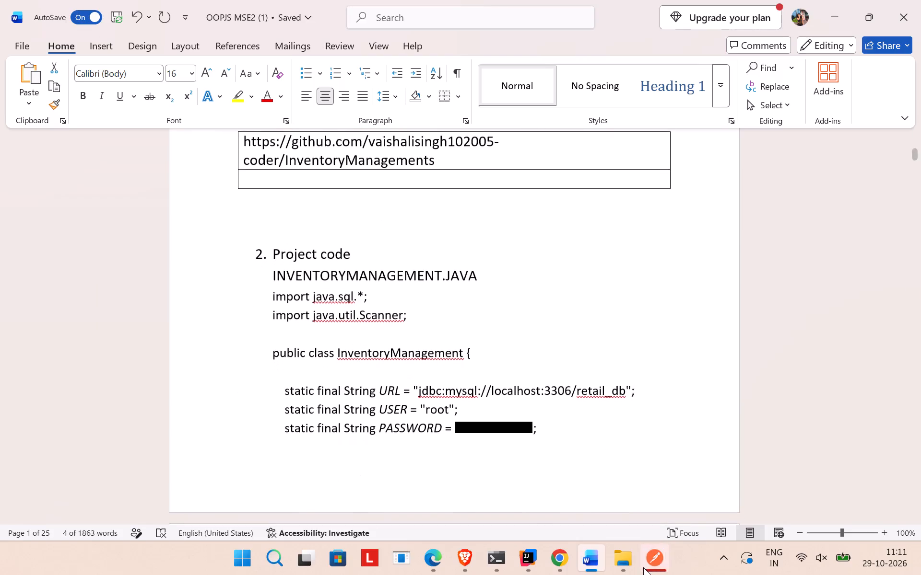
Look for the saved document in File Explorer's Downloads, Desktop and Documents folders, and open OOPJS MSE2 (1) from the OneDrive Documents folder.
click(621, 561)
scroll(313, 271, up, 4)
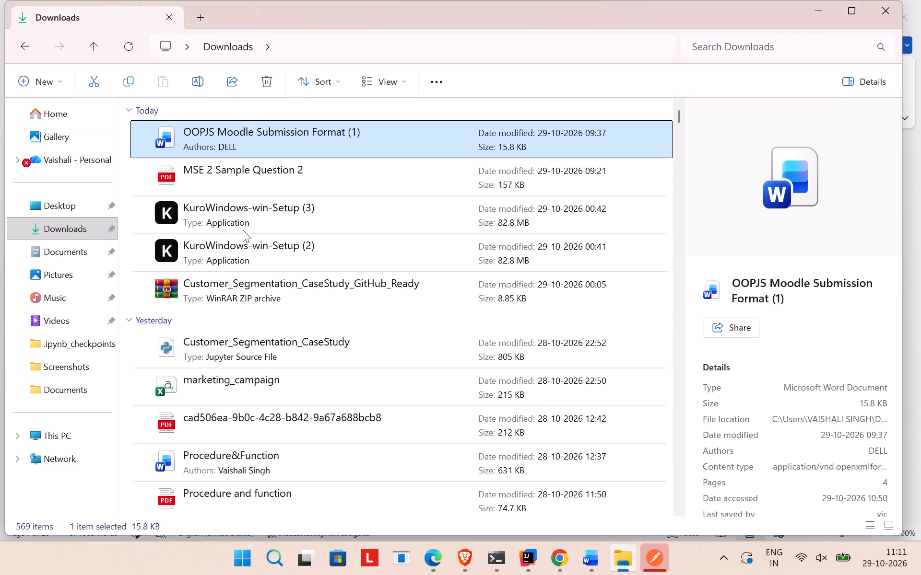
click(135, 43)
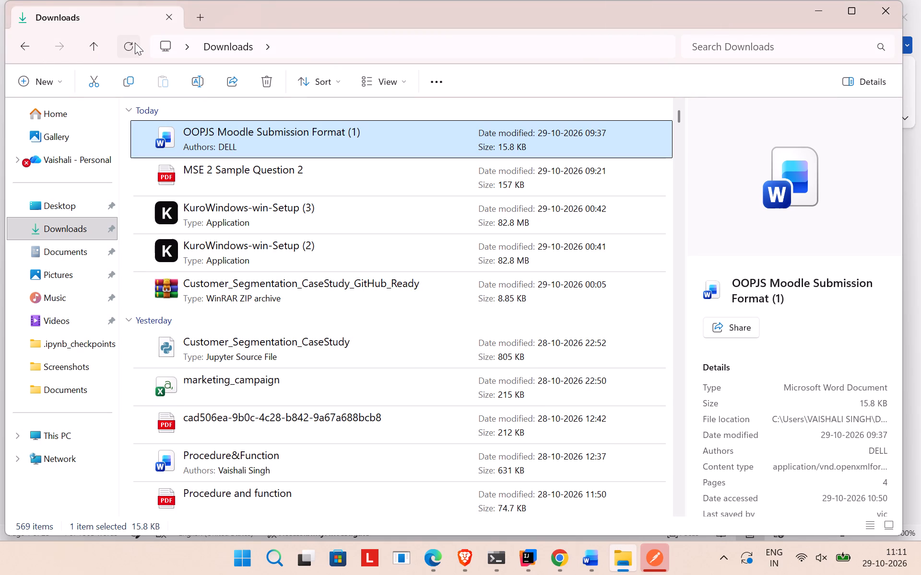
double_click(127, 47)
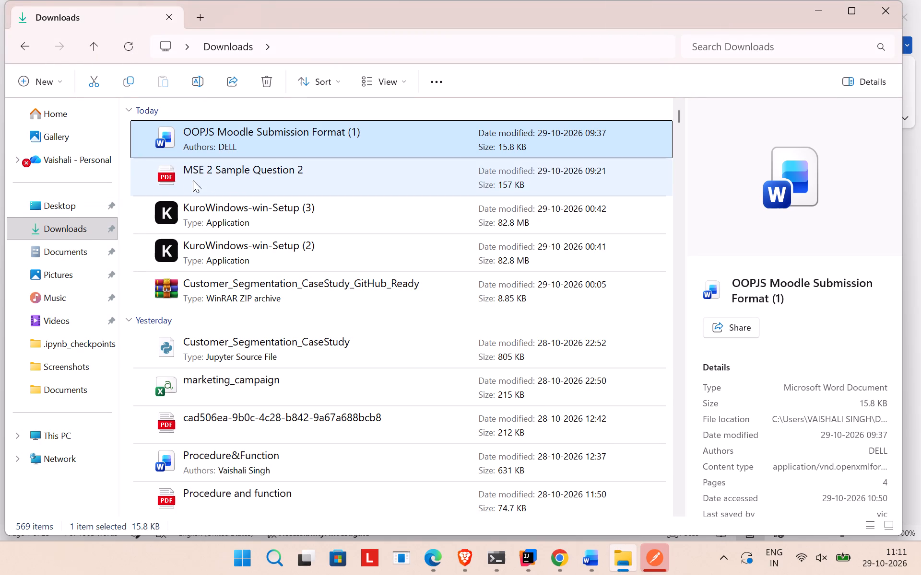
click(53, 211)
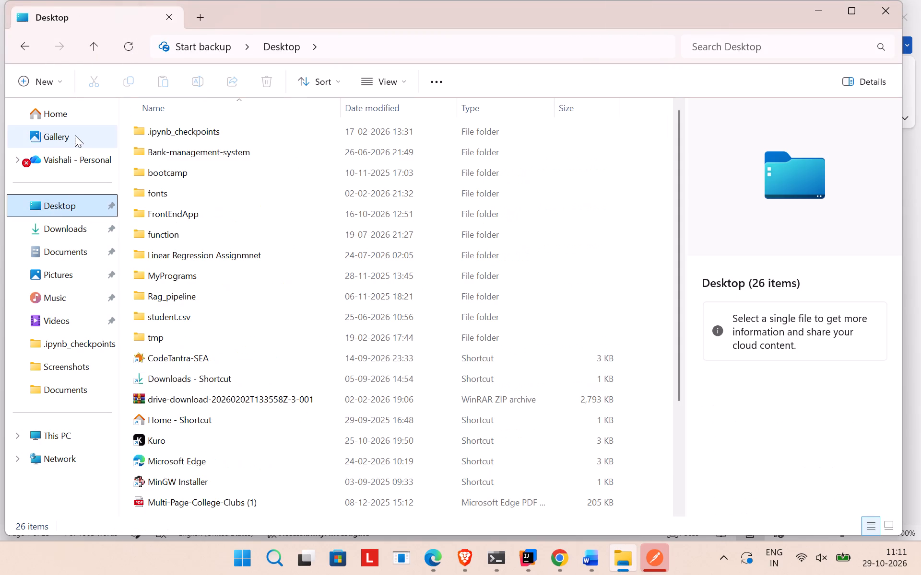
click(100, 262)
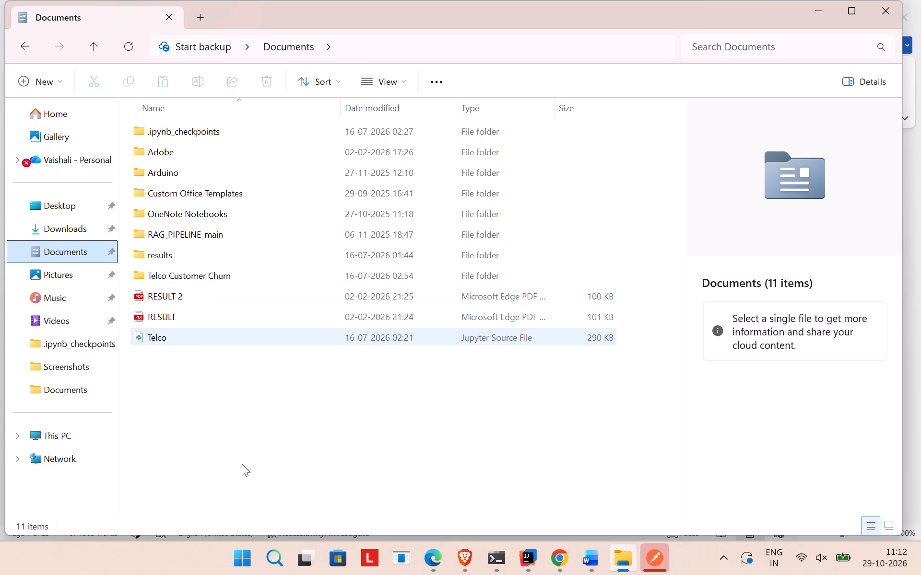
drag(243, 467, 69, 392)
click(69, 392)
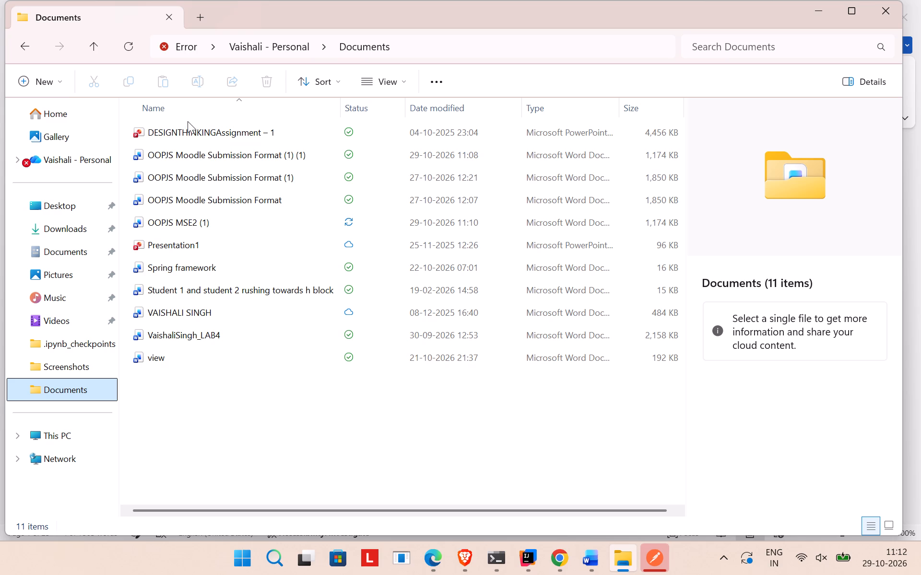
scroll(185, 177, up, 1)
double_click(226, 214)
Skim through OOPJS MSE2 (1) from its first page to the AI prompts at the end.
scroll(341, 306, up, 20)
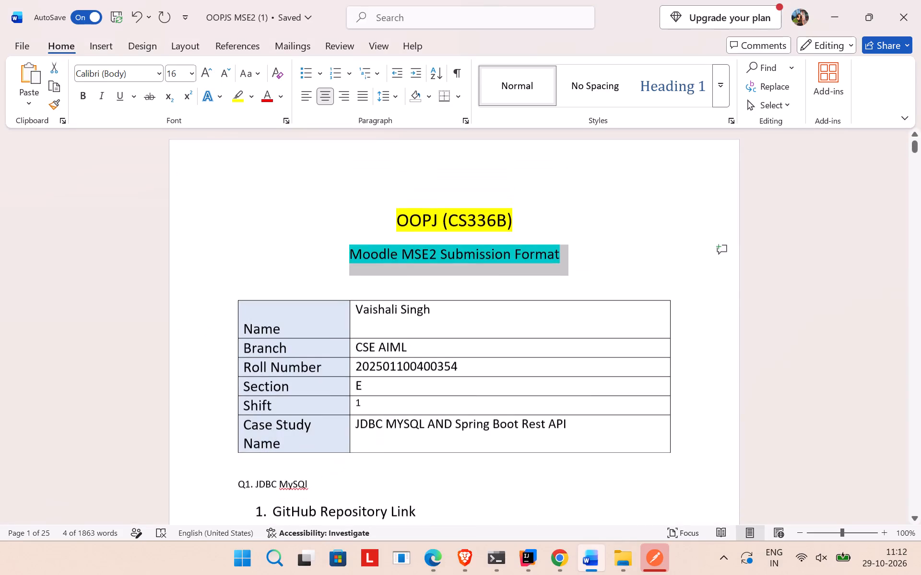
scroll(341, 306, down, 10)
scroll(341, 306, down, 20)
scroll(341, 306, down, 11)
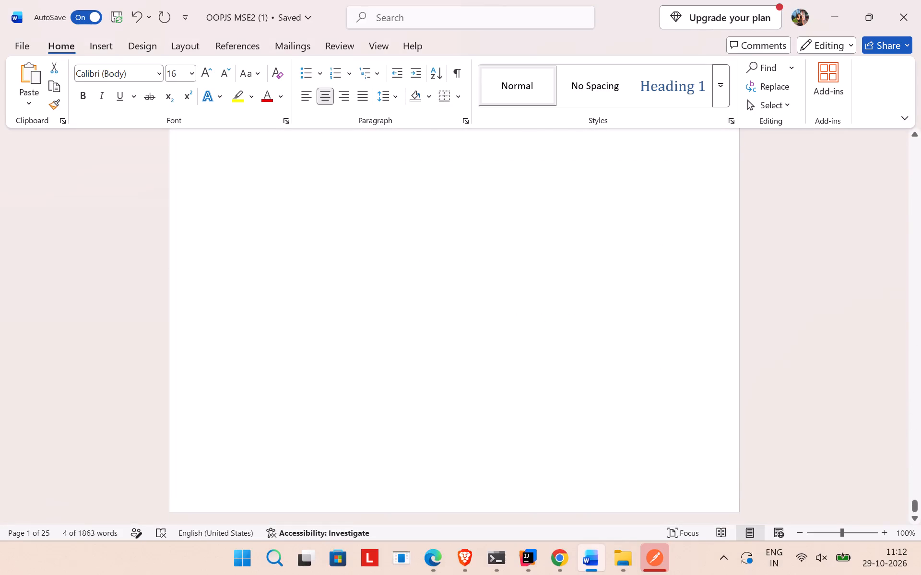
scroll(341, 306, down, 2)
scroll(341, 306, up, 4)
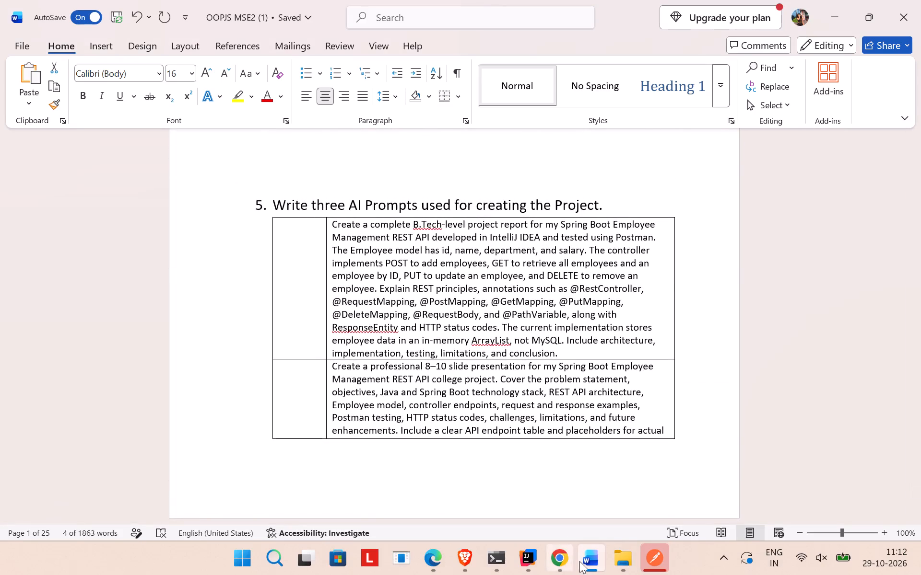
Switch to Chrome, open the Moodle Spring Boot Sample Question Submission for editing and accept the own-work statement.
click(559, 556)
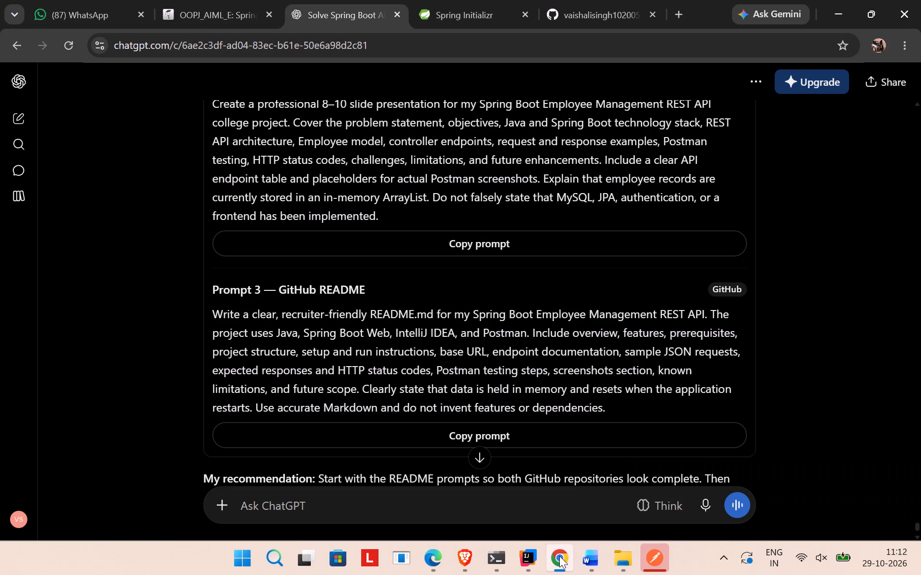
click(225, 7)
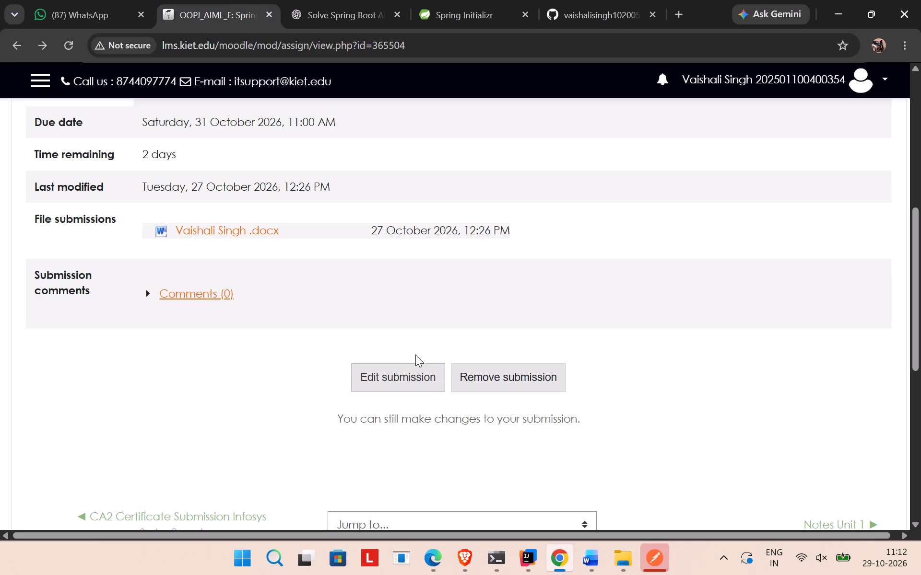
click(377, 385)
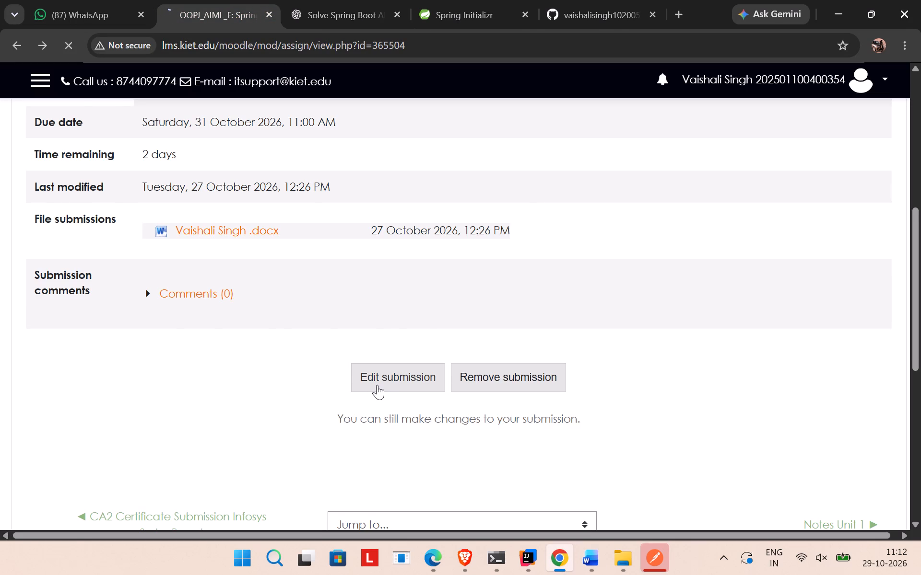
scroll(389, 329, down, 1)
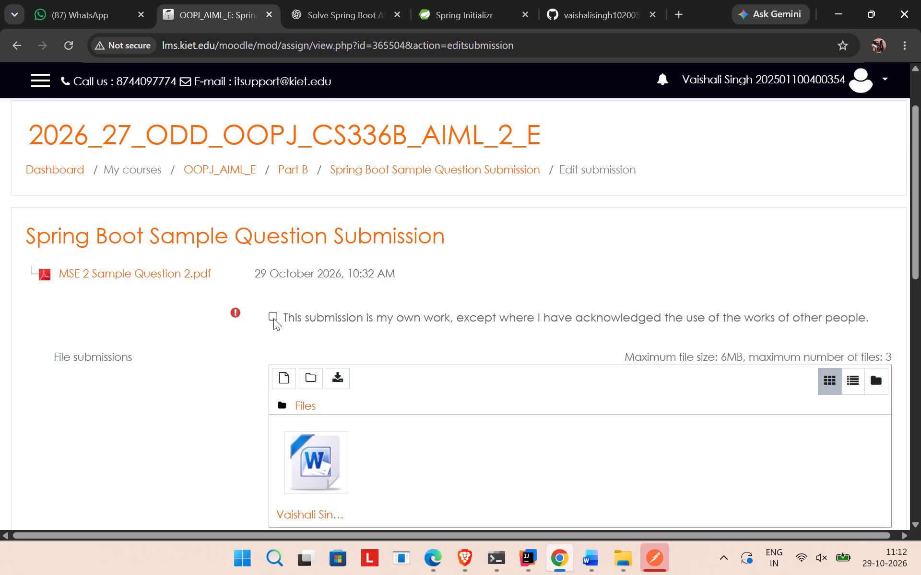
click(273, 317)
Add a file to the submission and try to choose OOPJS MSE2 (1) from the OneDrive Documents folder as the attachment.
scroll(273, 317, down, 1)
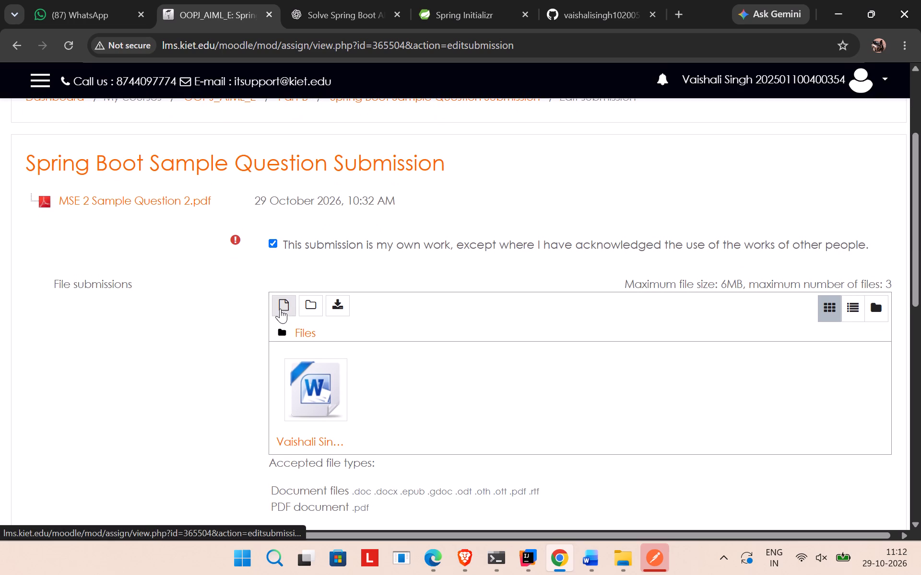
click(280, 309)
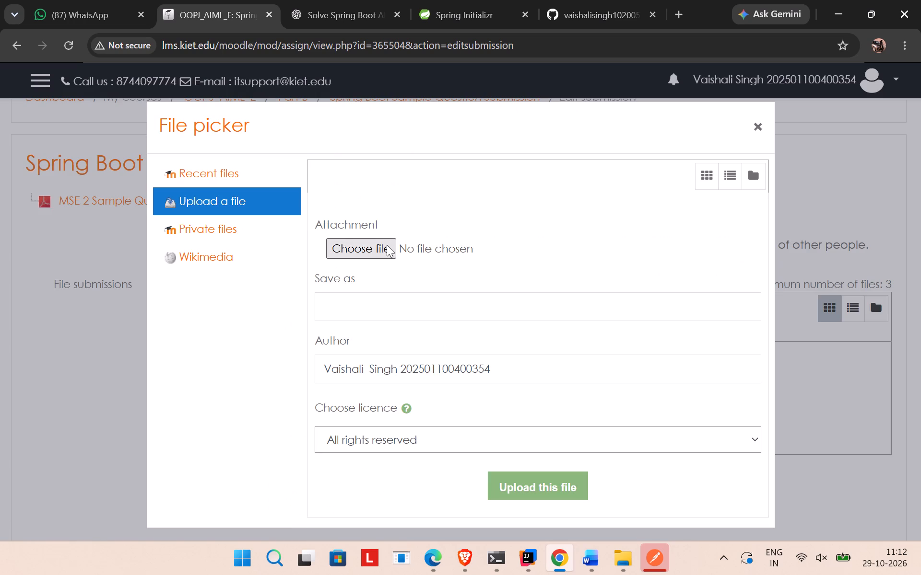
click(387, 245)
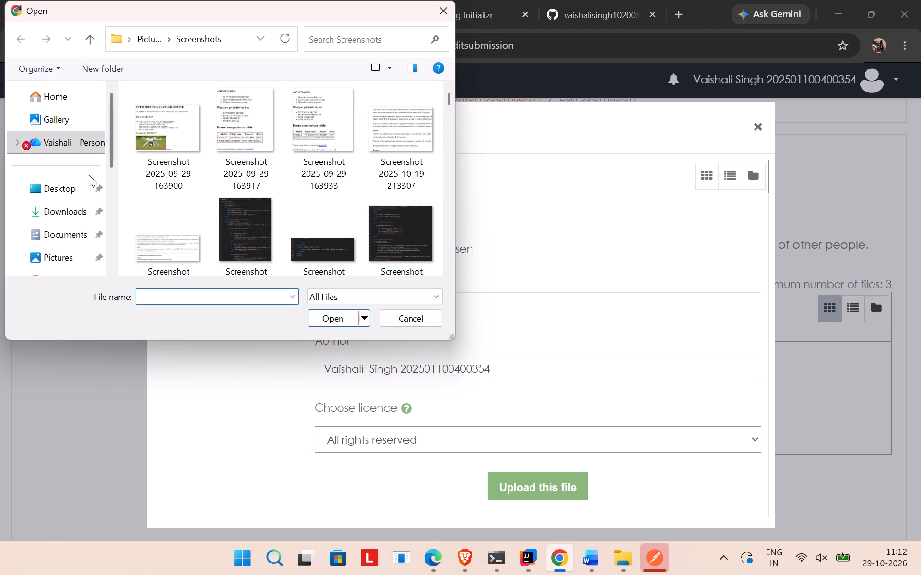
scroll(80, 196, down, 2)
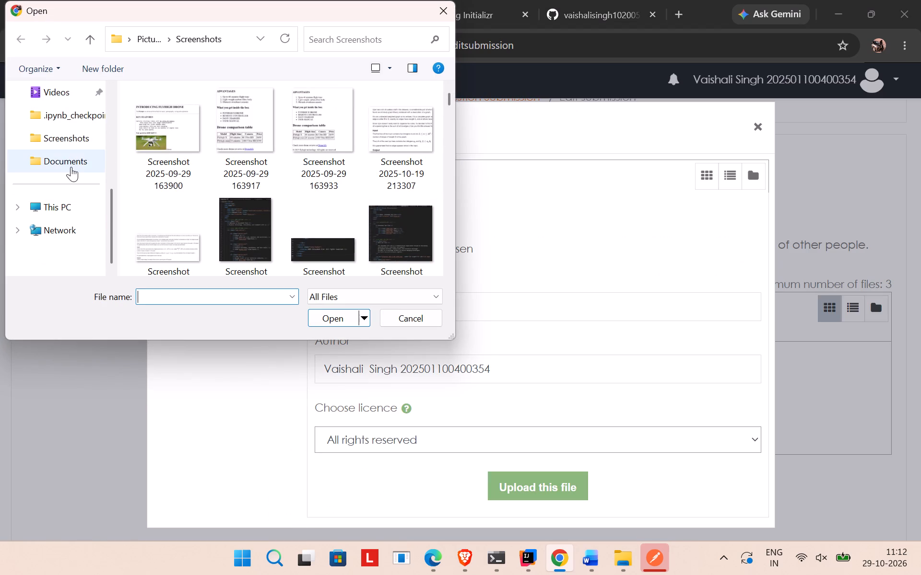
click(70, 167)
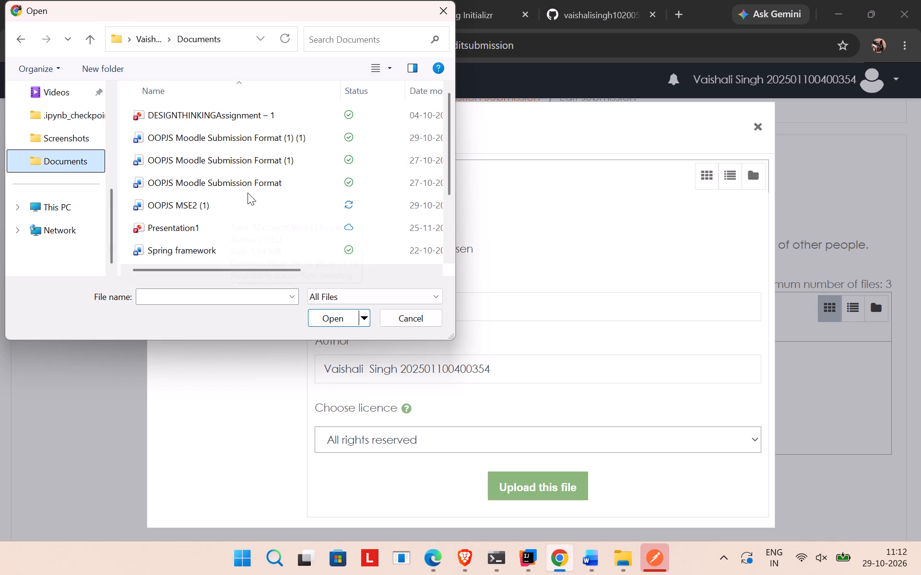
click(244, 198)
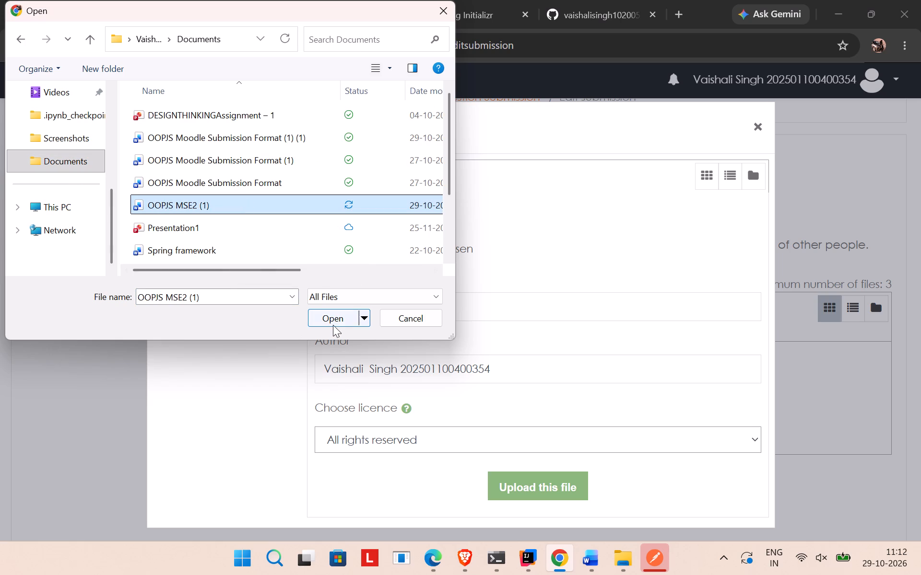
click(333, 324)
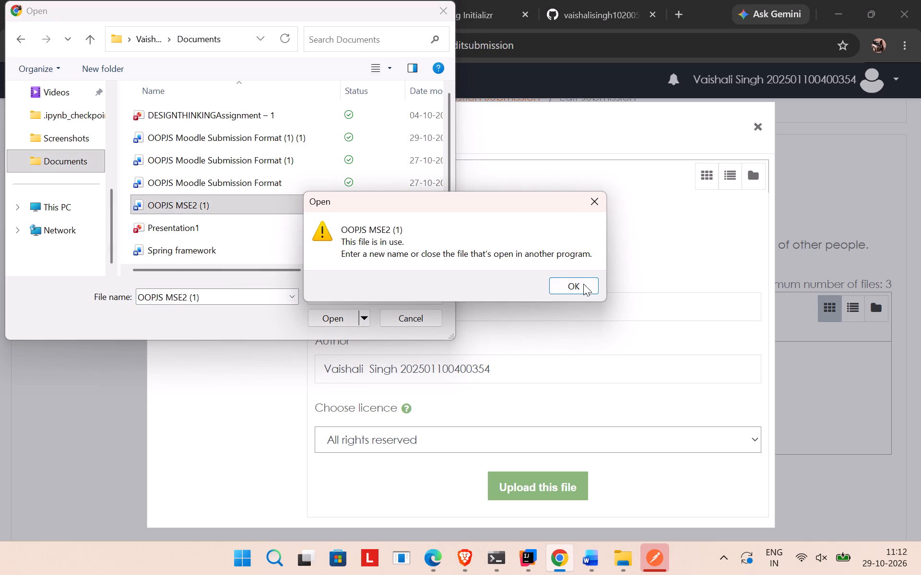
Close OOPJS MSE2 (1) in Word, choose it again as the attachment in Chrome and upload it to the submission.
click(584, 558)
click(920, 0)
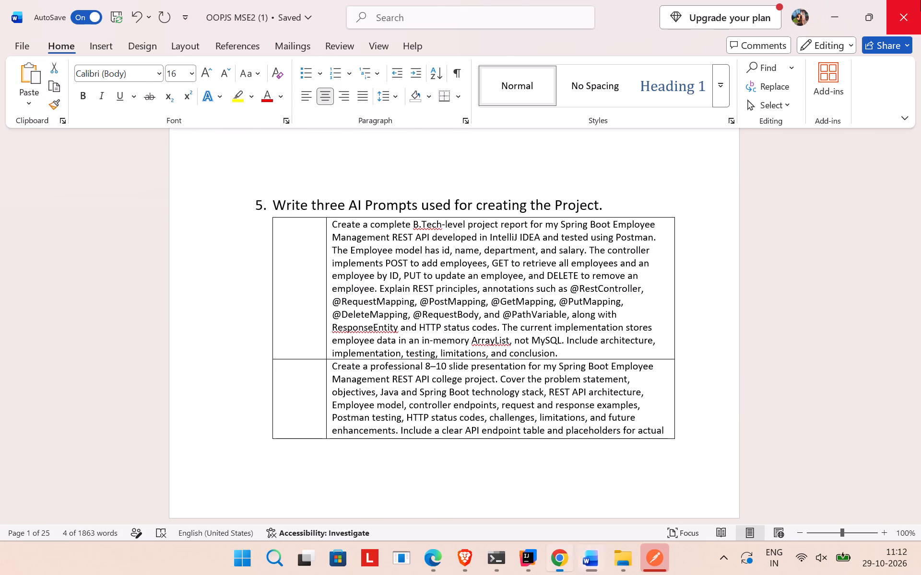
click(580, 282)
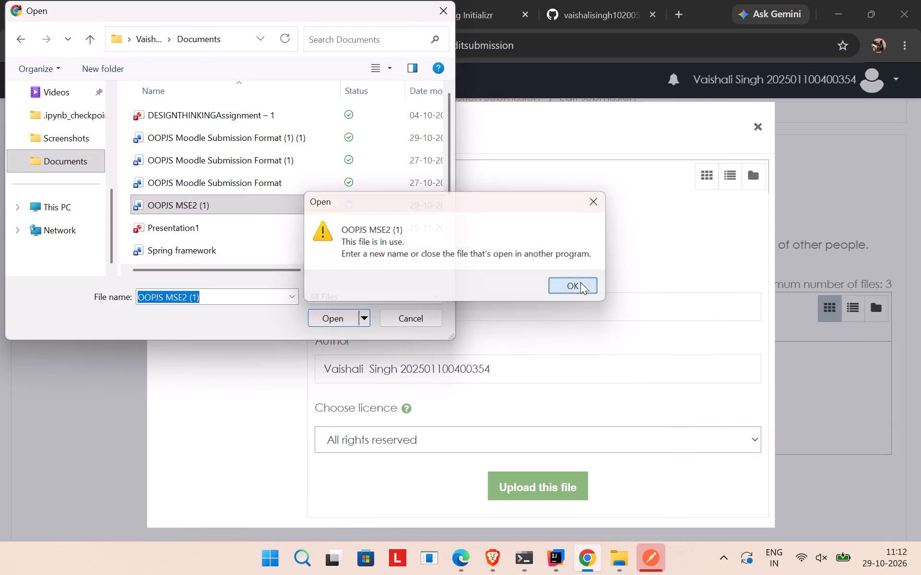
click(337, 324)
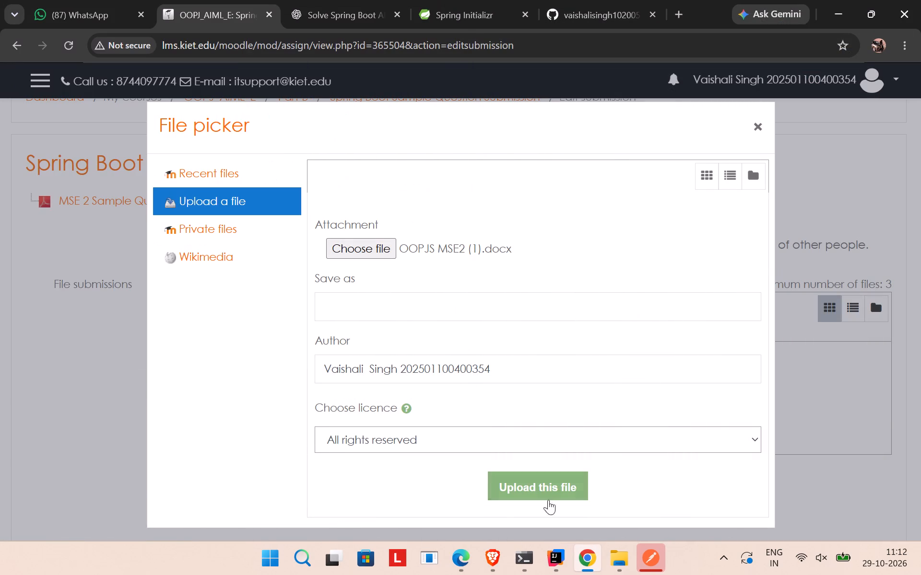
scroll(545, 433, down, 3)
click(544, 498)
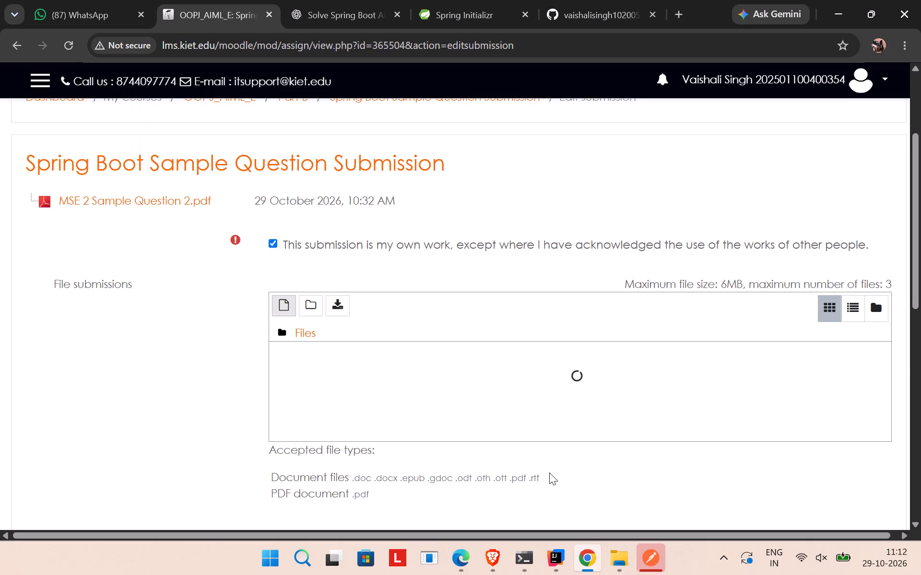
Save the changes to the Moodle submission and look over its submission status and submitted files.
drag(552, 462, 555, 363)
scroll(552, 446, down, 1)
scroll(555, 363, down, 4)
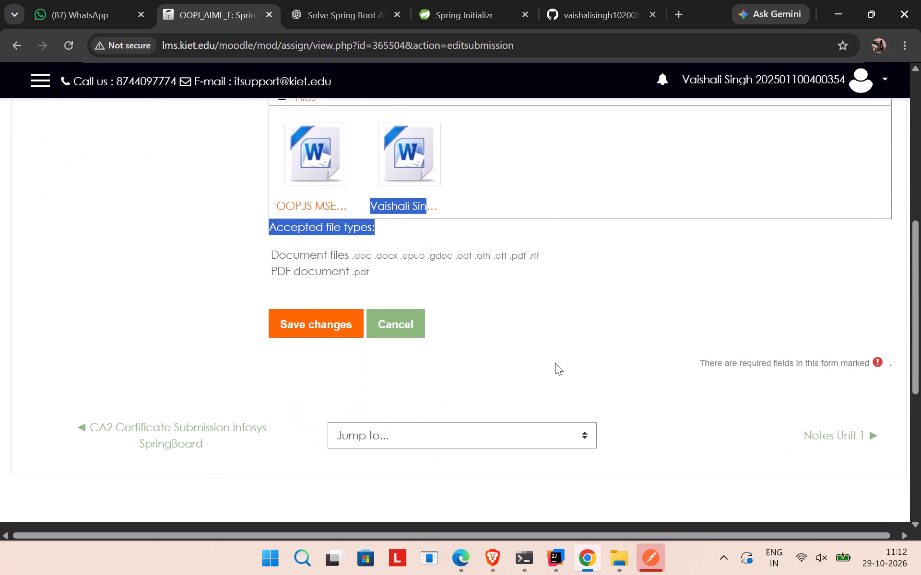
click(481, 233)
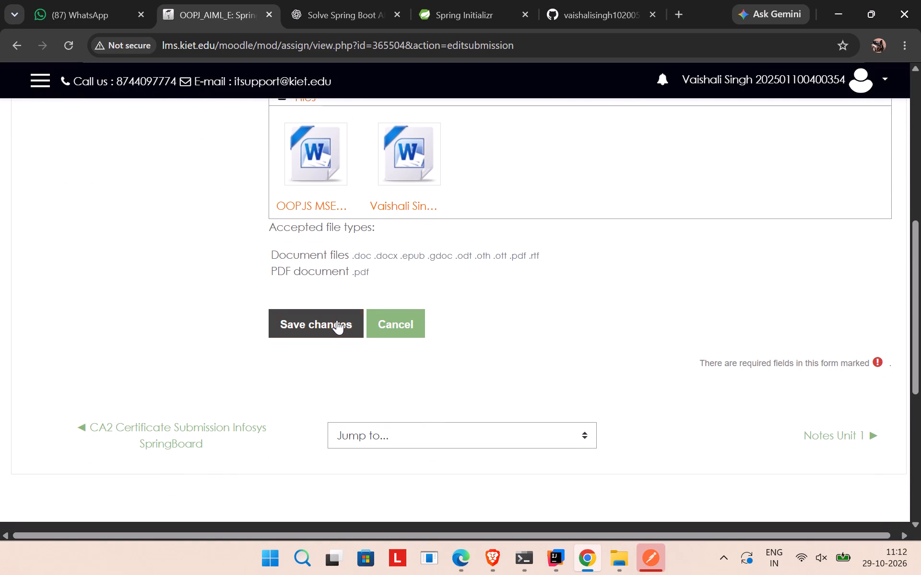
click(336, 320)
scroll(336, 320, up, 1)
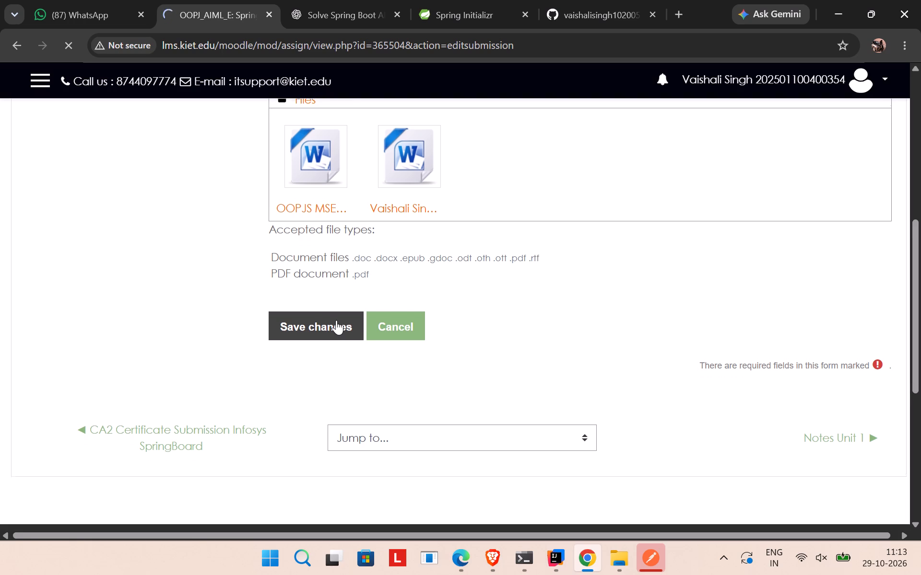
scroll(336, 320, up, 3)
scroll(336, 320, down, 6)
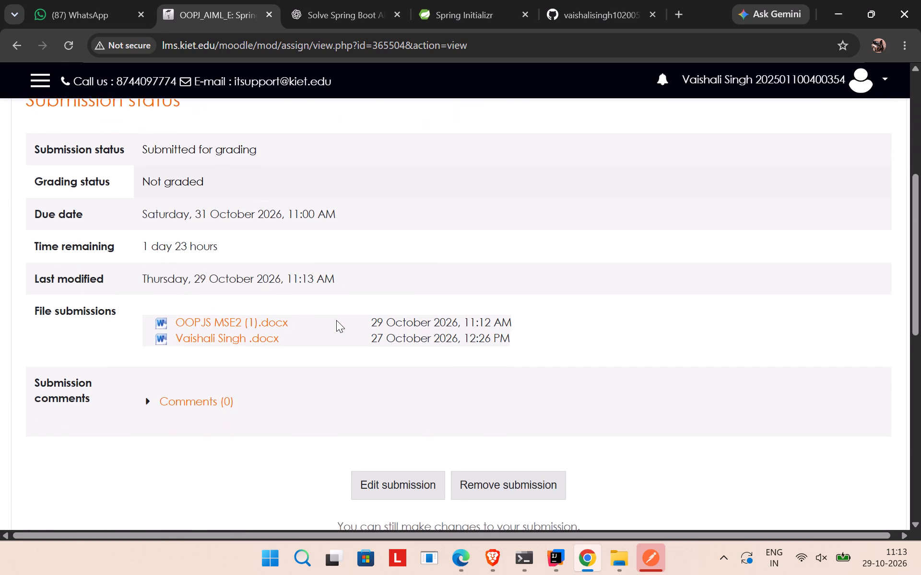
scroll(336, 320, up, 5)
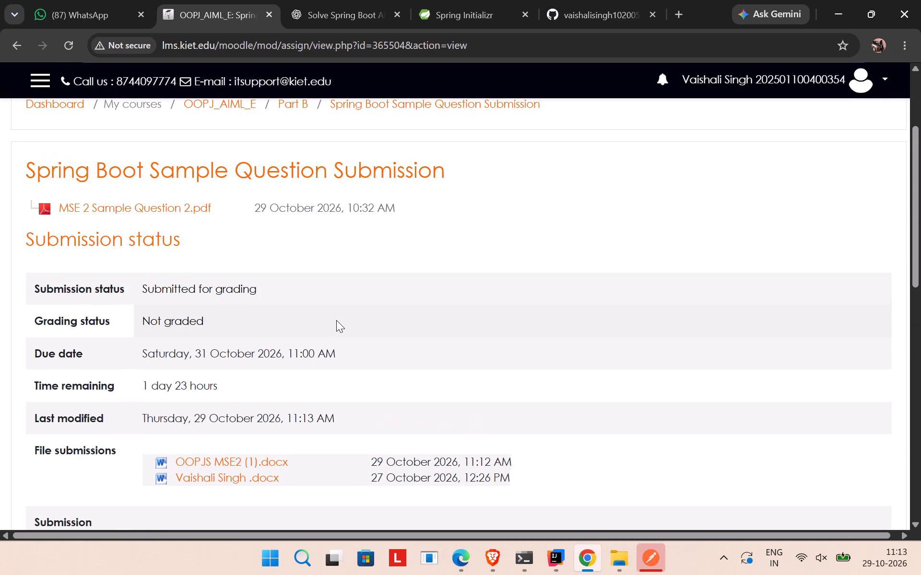
Review the Spring Boot Sample Question Submission page, checking its submission status, dates and submitted files.
scroll(336, 320, down, 2)
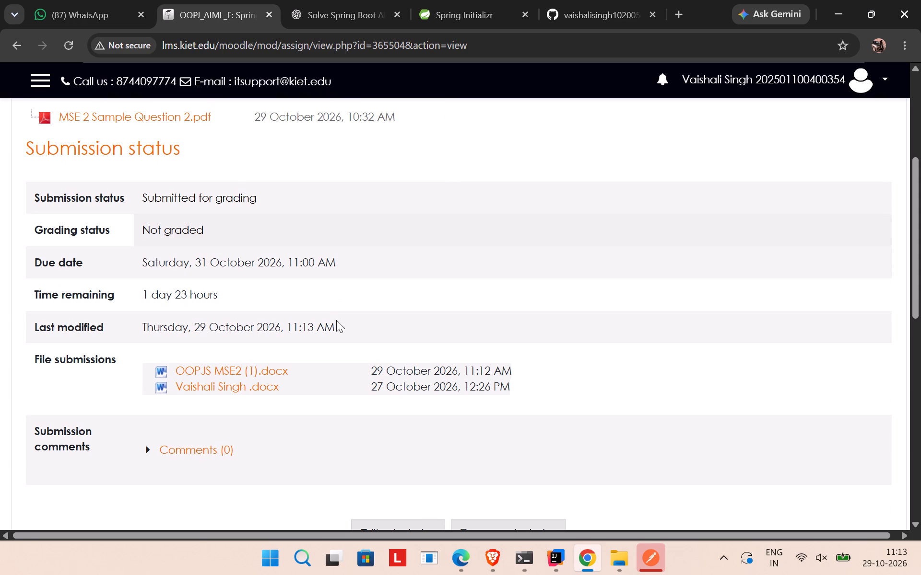
scroll(336, 320, down, 1)
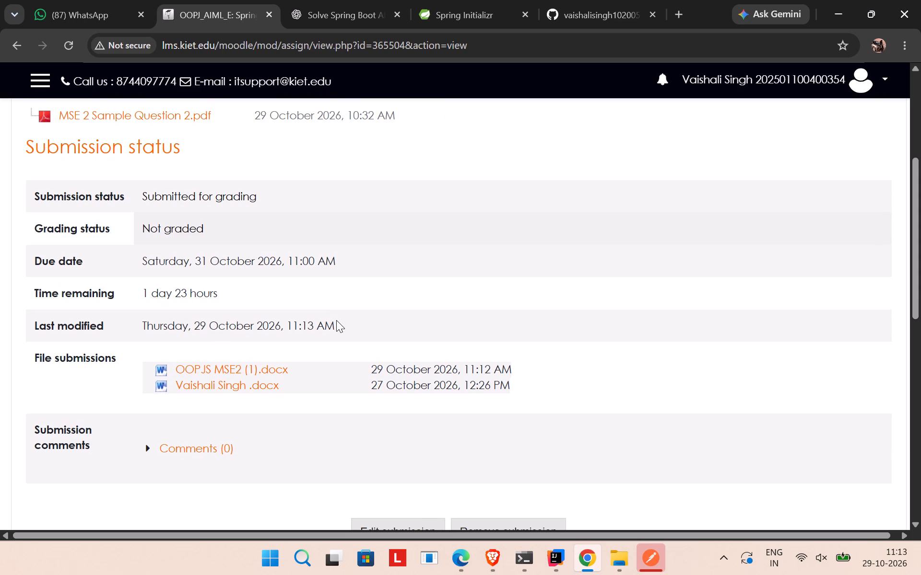
scroll(302, 187, up, 2)
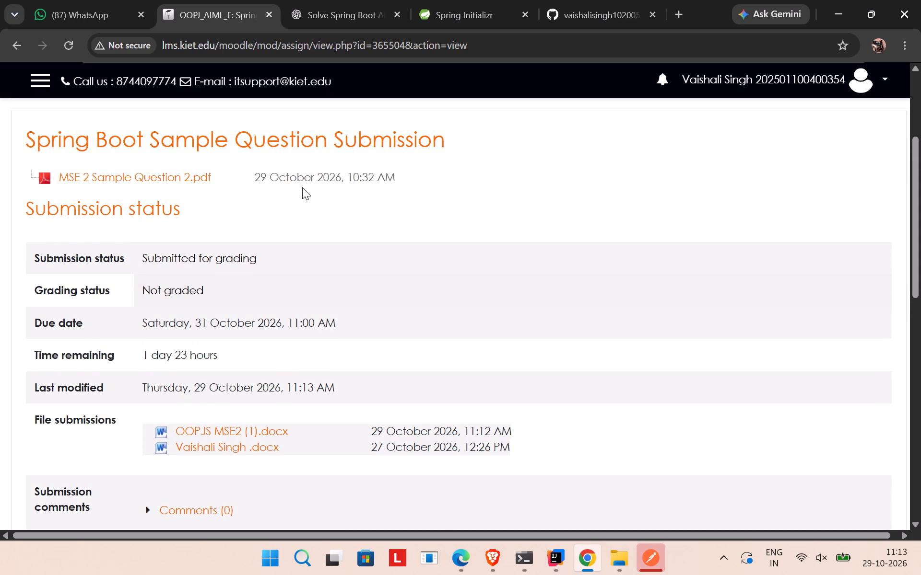
scroll(302, 187, down, 6)
scroll(302, 187, up, 6)
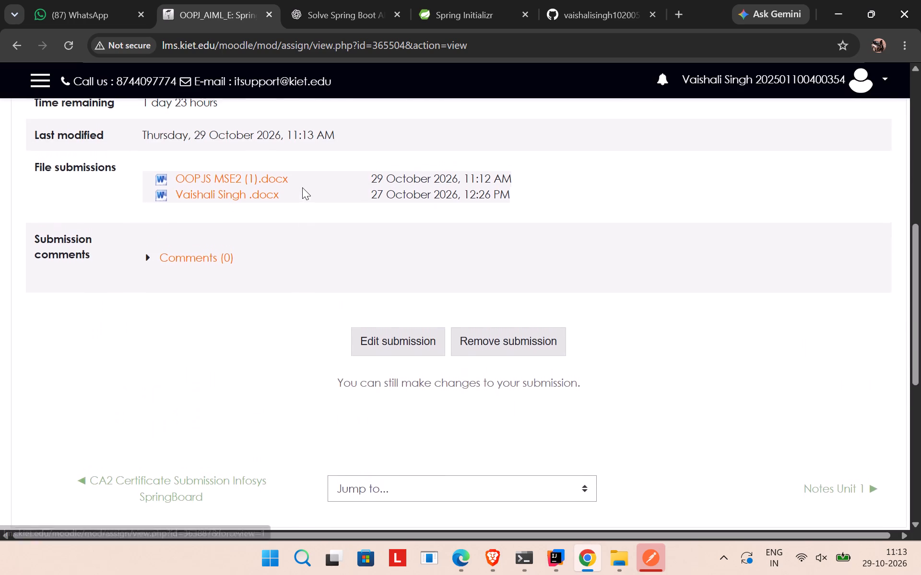
scroll(302, 187, up, 3)
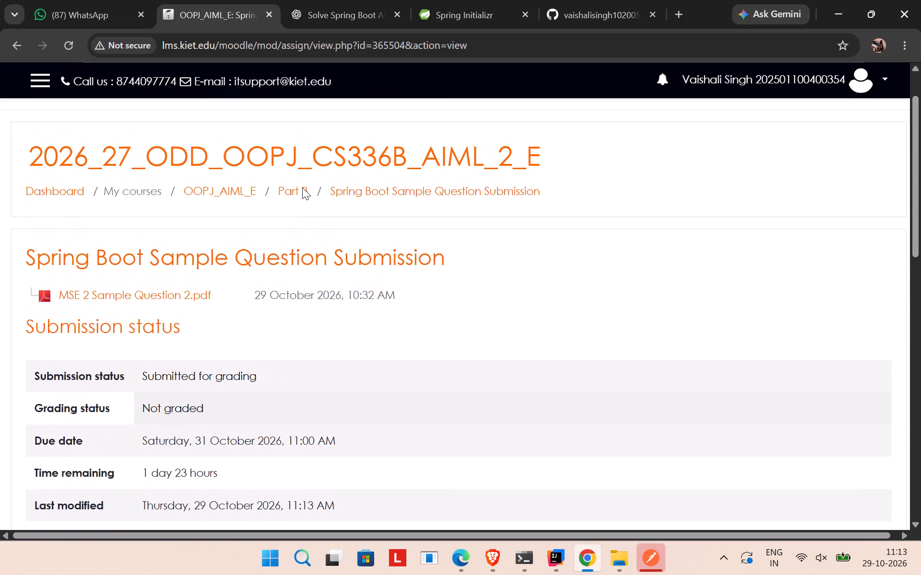
scroll(302, 187, right, 1)
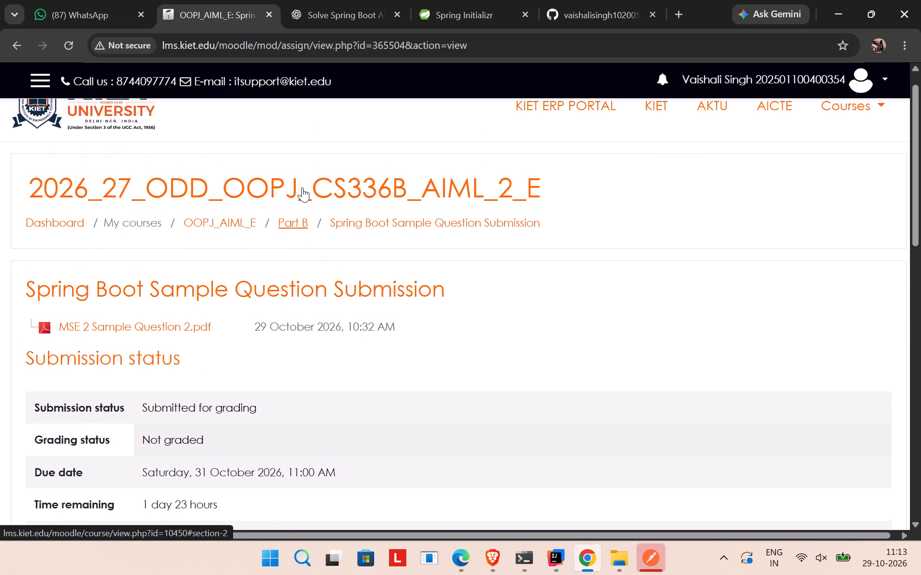
scroll(302, 187, right, 2)
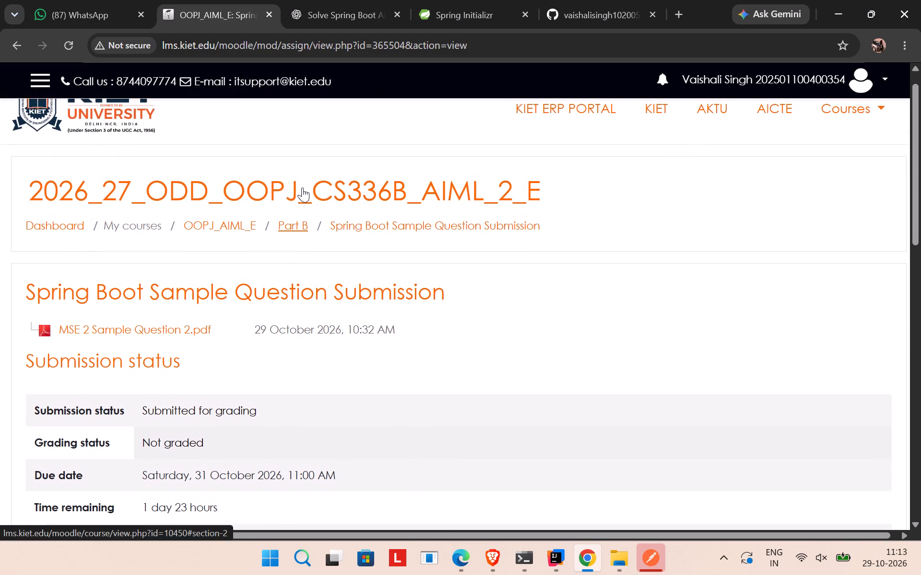
scroll(302, 187, right, 1)
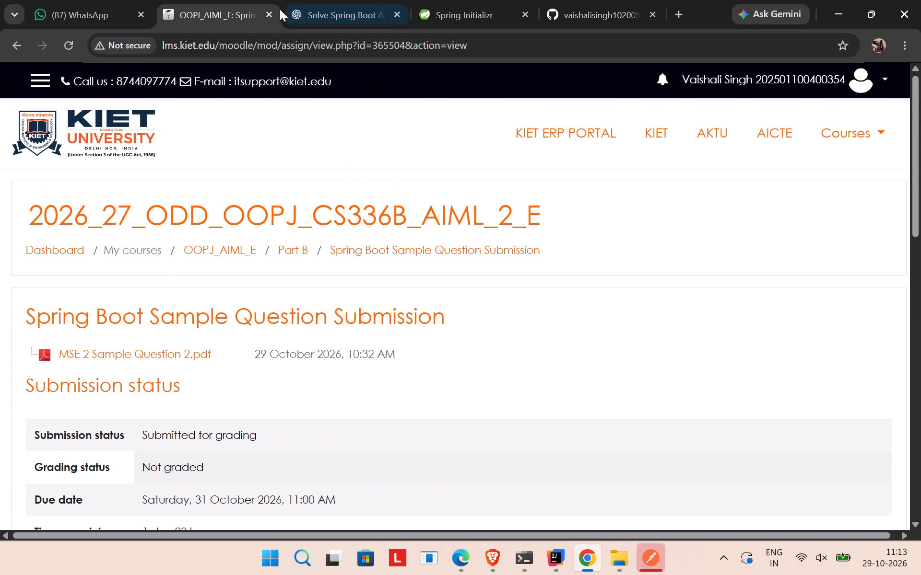
Close the Moodle submission, ChatGPT and Spring Initializr tabs, keeping WhatsApp and the GitHub EmployeeManagementAPI repository open.
click(268, 10)
click(268, 10)
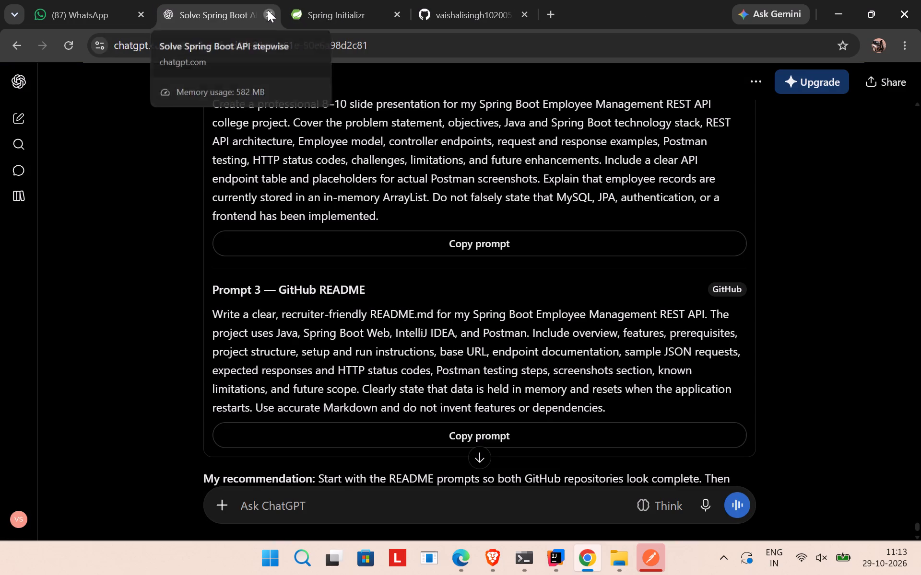
click(268, 10)
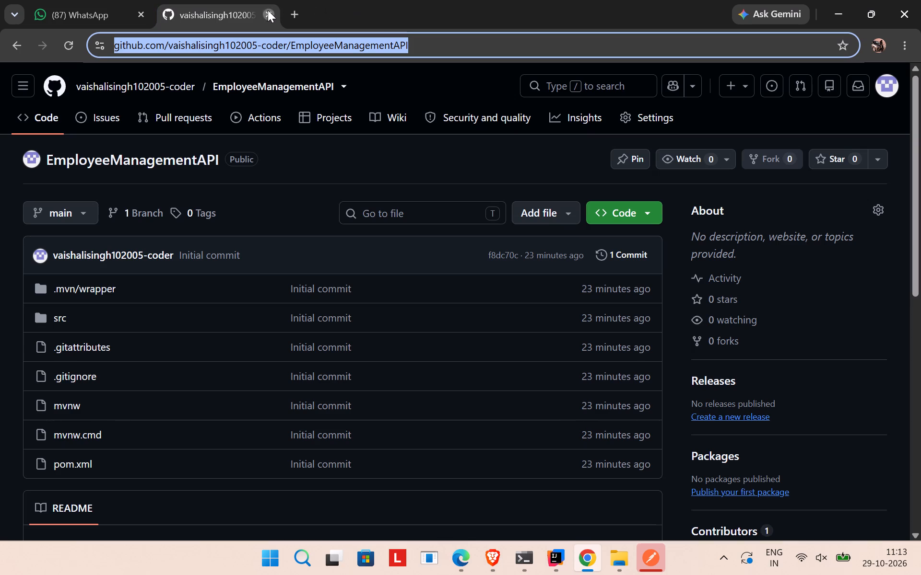